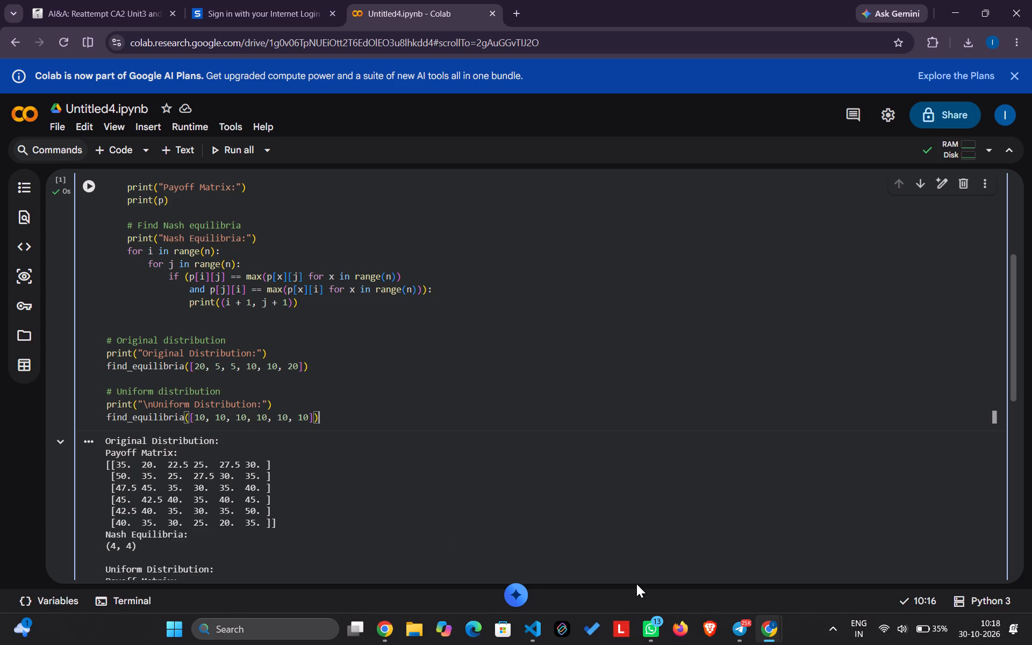
{"action": "scroll", "coordinate": [636, 584], "scroll_direction": "down", "scroll_amount": 6}
{"action": "scroll", "coordinate": [636, 584], "scroll_direction": "up", "scroll_amount": 2}
{"action": "scroll", "coordinate": [621, 330], "scroll_direction": "up", "scroll_amount": 2}
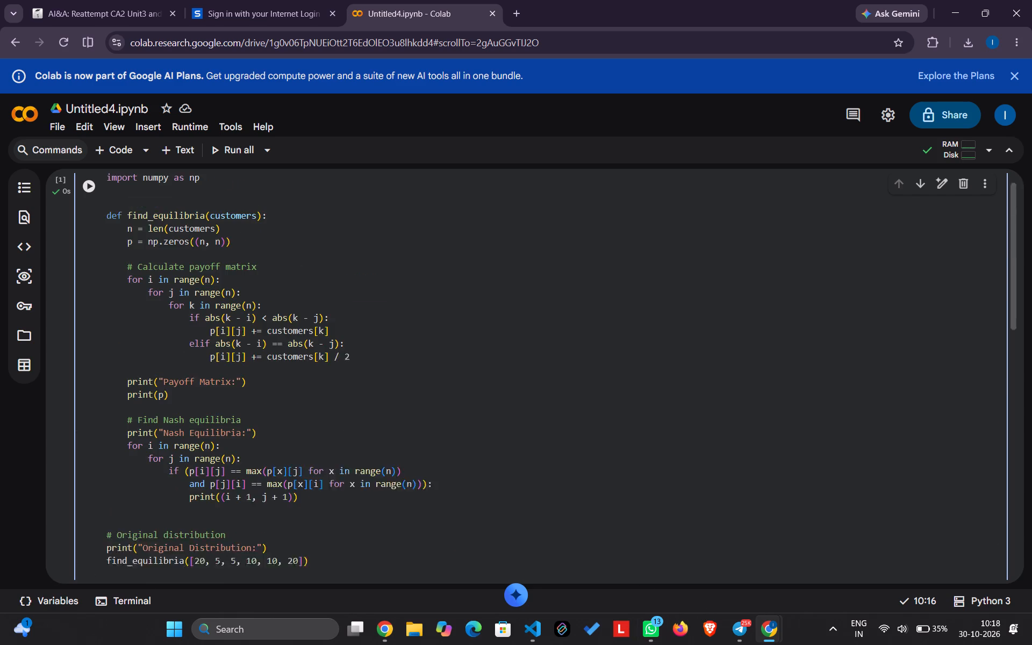
{"action": "scroll", "coordinate": [621, 330], "scroll_direction": "down", "scroll_amount": 2}
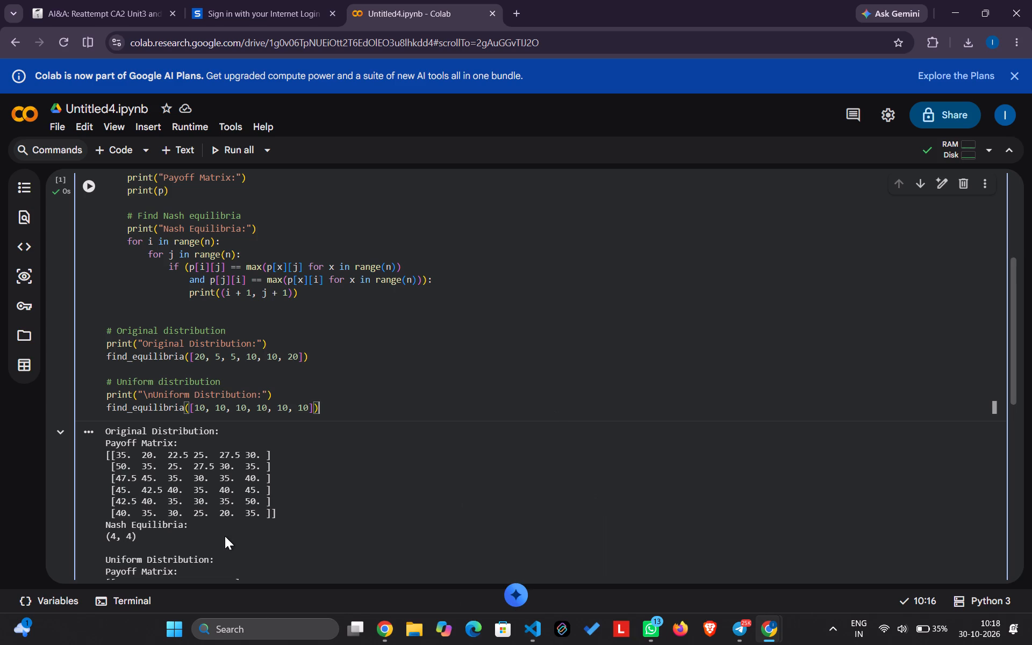
{"action": "scroll", "coordinate": [429, 229], "scroll_direction": "up", "scroll_amount": 2}
{"action": "scroll", "coordinate": [429, 229], "scroll_direction": "down", "scroll_amount": 1}
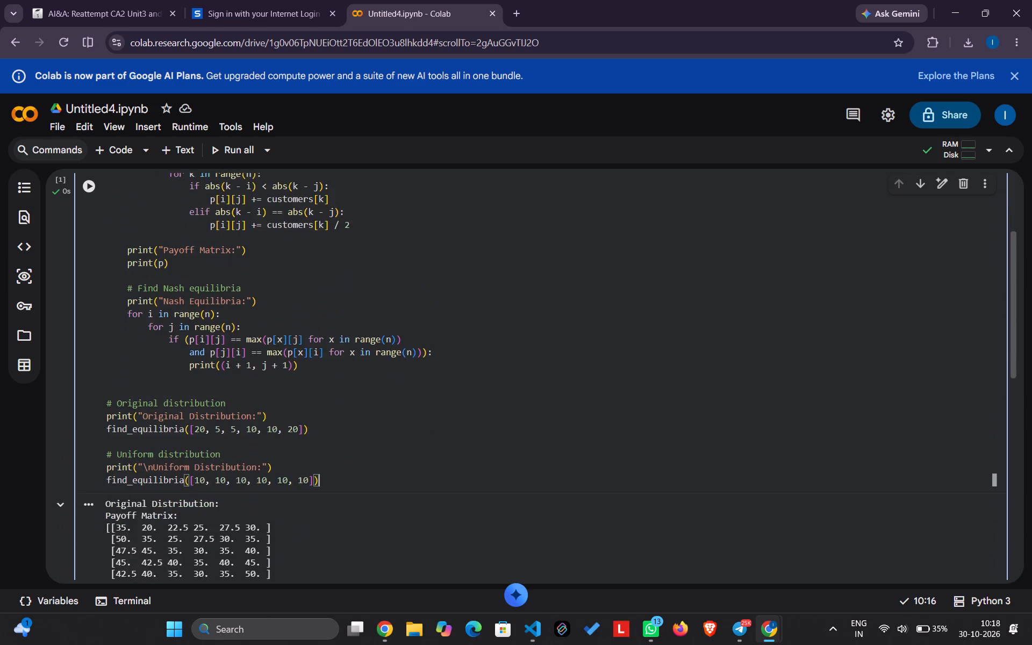
{"action": "scroll", "coordinate": [429, 229], "scroll_direction": "down", "scroll_amount": 2}
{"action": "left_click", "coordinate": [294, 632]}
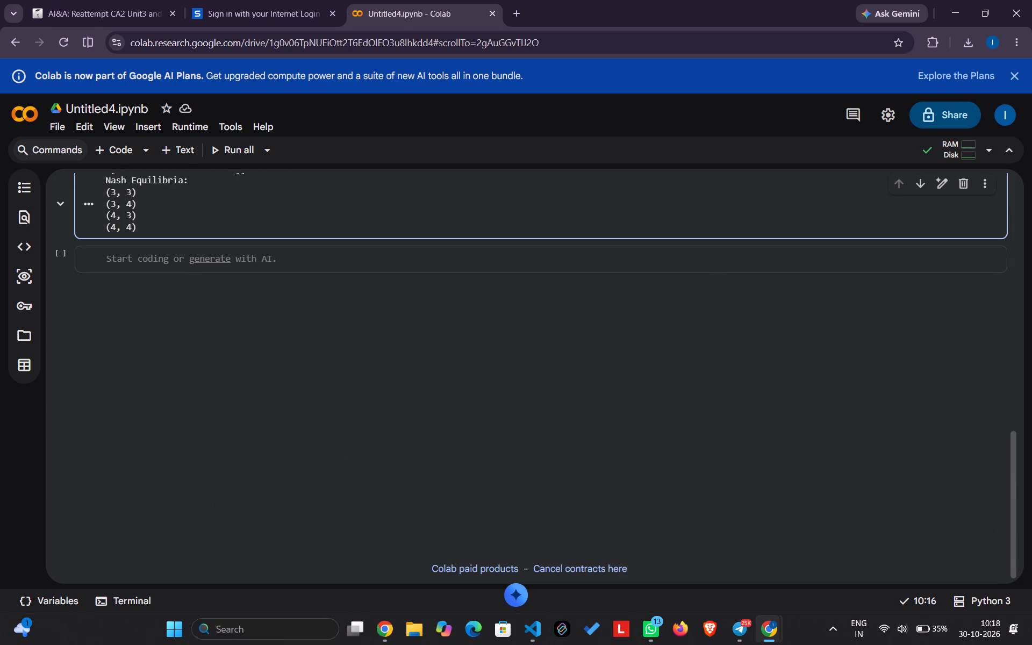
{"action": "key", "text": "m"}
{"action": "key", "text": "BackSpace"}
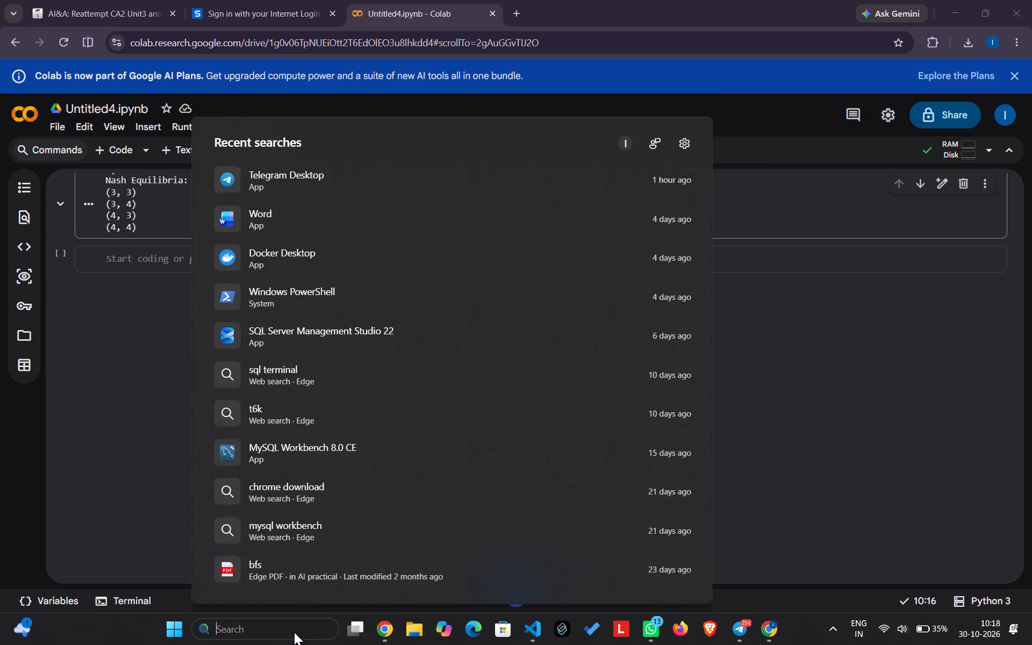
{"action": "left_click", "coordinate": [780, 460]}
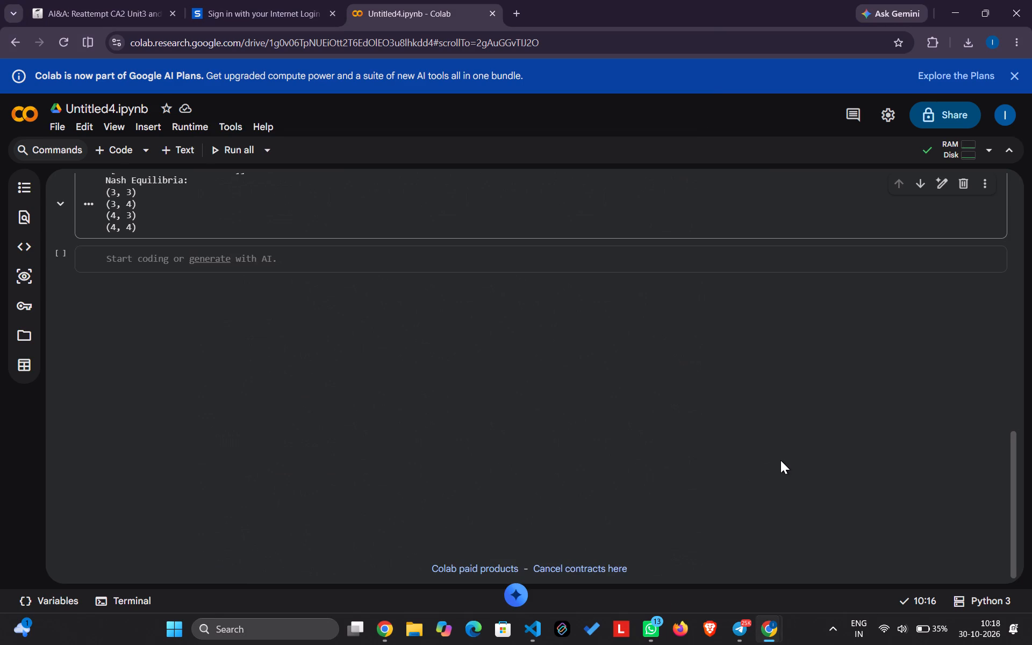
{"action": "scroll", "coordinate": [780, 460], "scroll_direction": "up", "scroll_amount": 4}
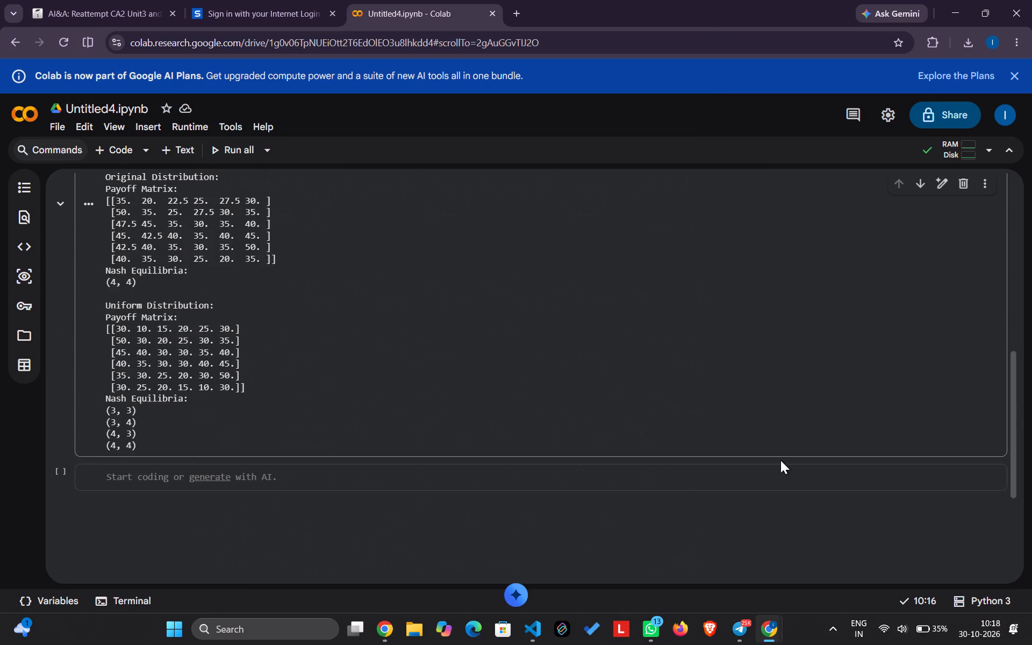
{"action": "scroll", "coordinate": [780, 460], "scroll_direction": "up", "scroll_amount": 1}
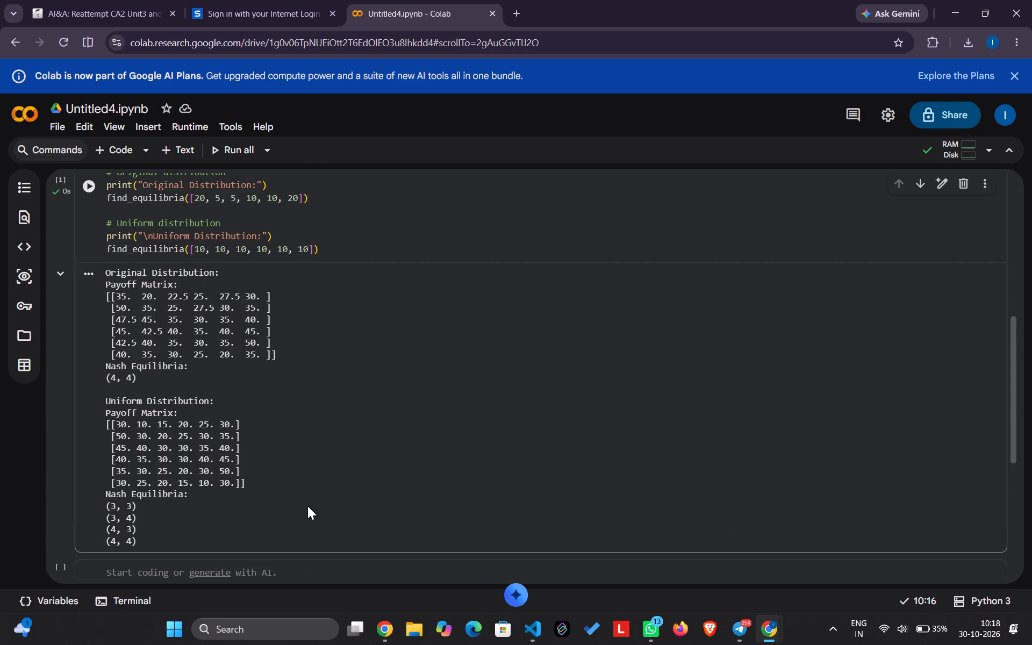
Search the computer for "ms word", launch Word and create a blank document.
{"action": "left_click", "coordinate": [250, 626]}
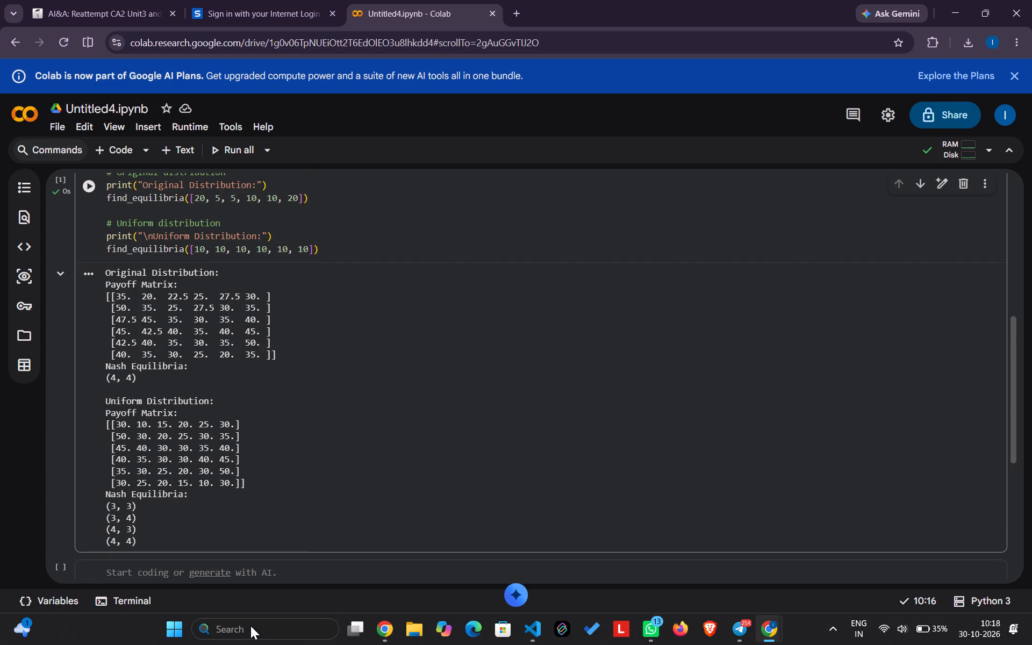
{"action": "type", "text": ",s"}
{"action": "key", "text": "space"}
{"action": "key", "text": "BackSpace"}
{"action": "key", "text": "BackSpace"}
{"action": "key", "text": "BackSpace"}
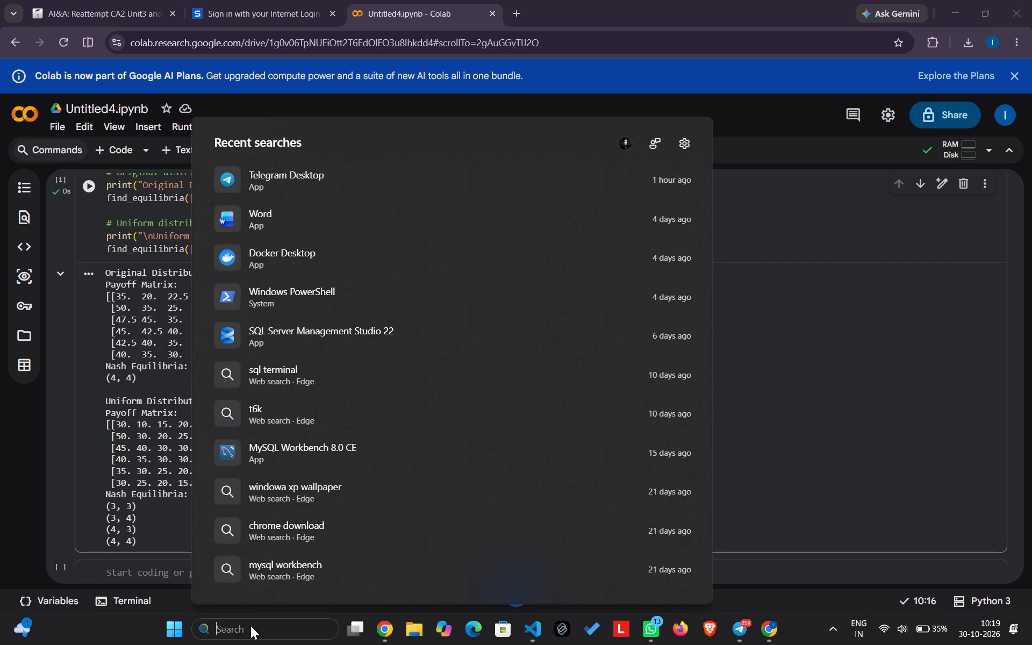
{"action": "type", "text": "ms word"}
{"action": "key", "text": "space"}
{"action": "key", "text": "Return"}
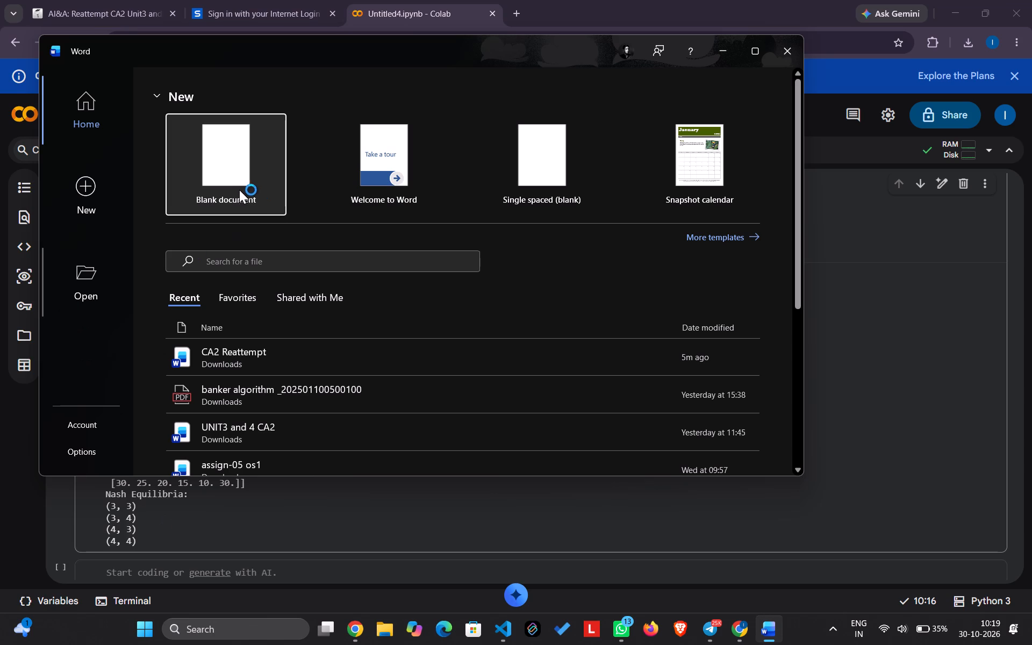
{"action": "left_click", "coordinate": [234, 189]}
Maximize the document window and write the first line as "Name :" followed by the student's name.
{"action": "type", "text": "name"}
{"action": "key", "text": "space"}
{"action": "left_click", "coordinate": [757, 55]}
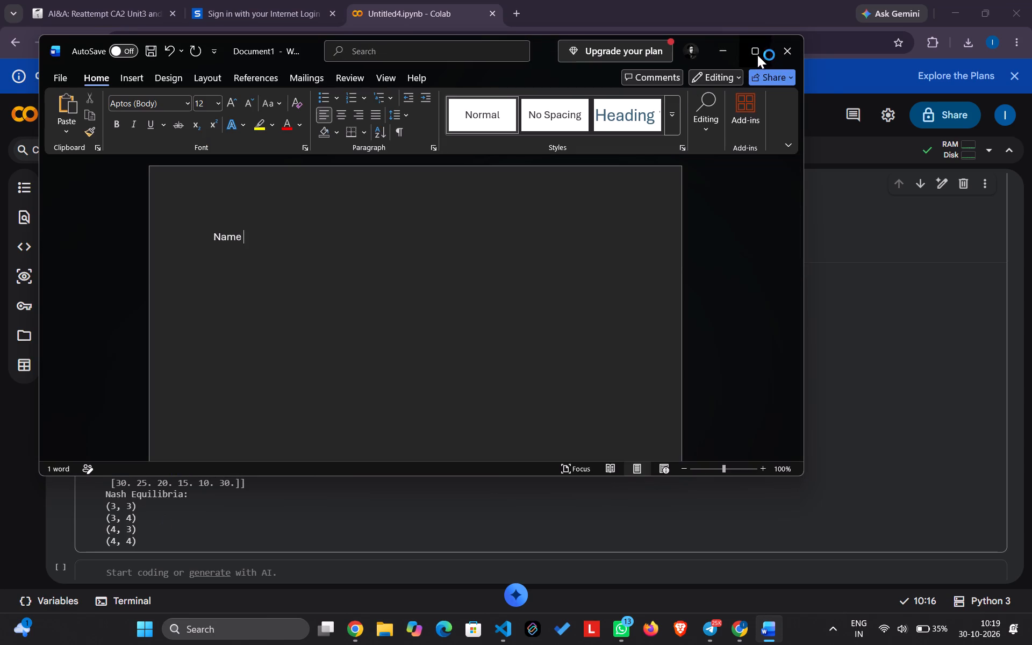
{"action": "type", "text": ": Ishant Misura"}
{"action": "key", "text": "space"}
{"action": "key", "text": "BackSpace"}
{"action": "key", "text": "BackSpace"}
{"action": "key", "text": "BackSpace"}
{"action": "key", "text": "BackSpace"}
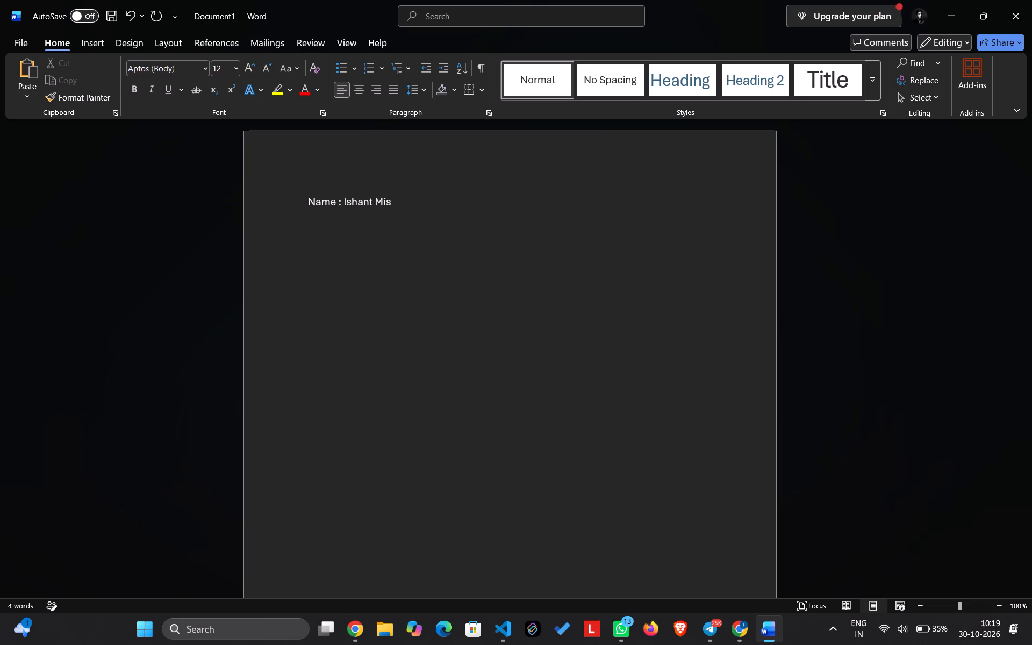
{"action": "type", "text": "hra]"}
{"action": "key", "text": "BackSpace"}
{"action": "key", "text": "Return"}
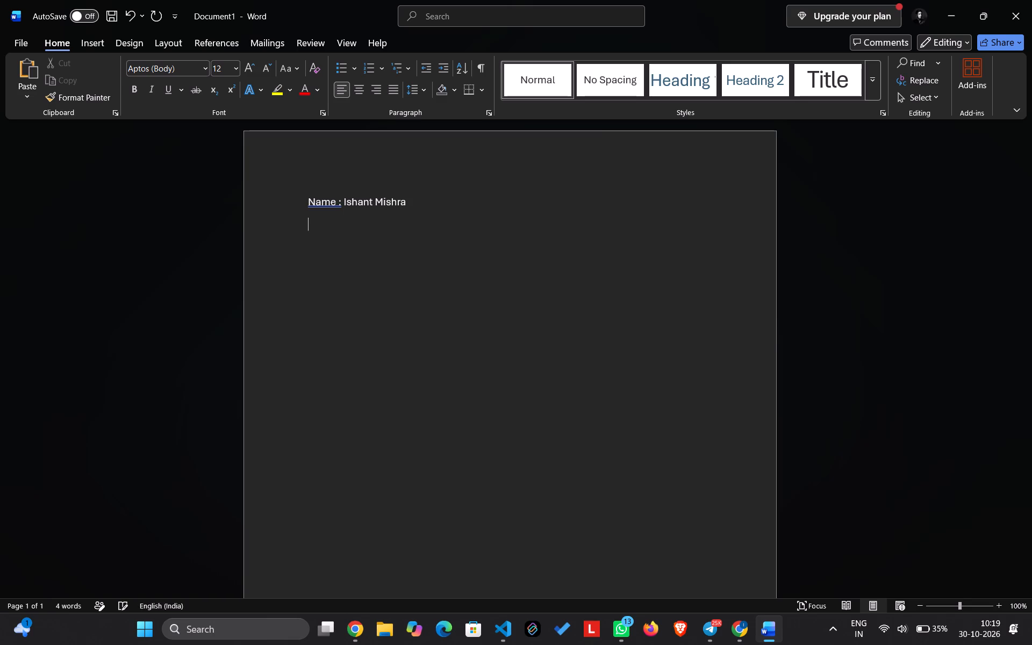
Add a second line reading "Class : CSIT IIIB" and start a new line below it.
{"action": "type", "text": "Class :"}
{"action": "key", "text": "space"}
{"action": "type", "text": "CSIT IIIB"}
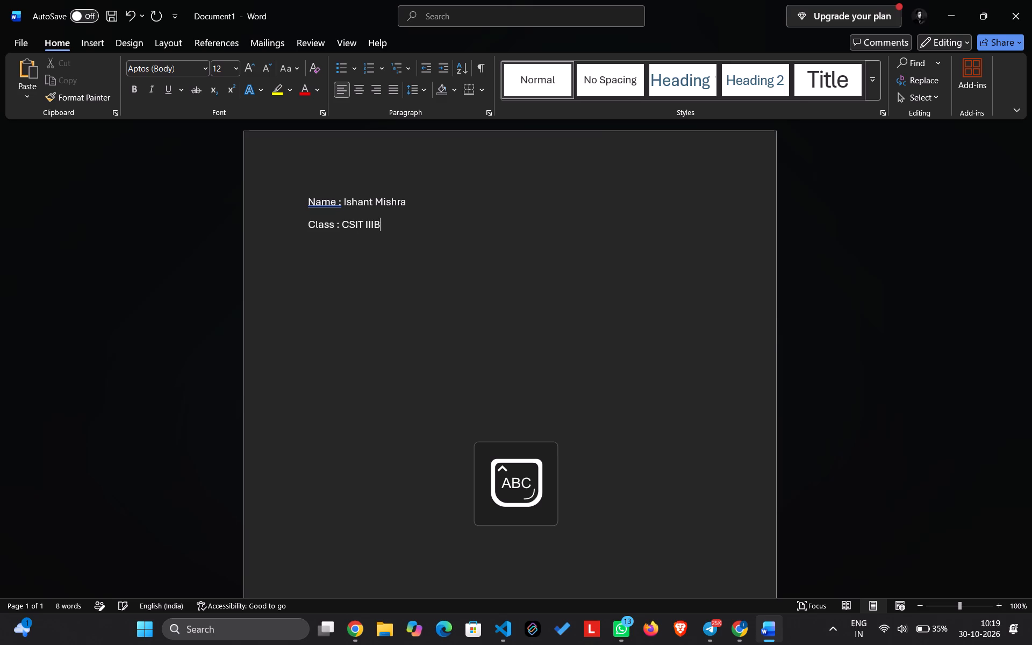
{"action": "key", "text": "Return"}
Write a third line as "Roll No. :" followed by the student's roll number.
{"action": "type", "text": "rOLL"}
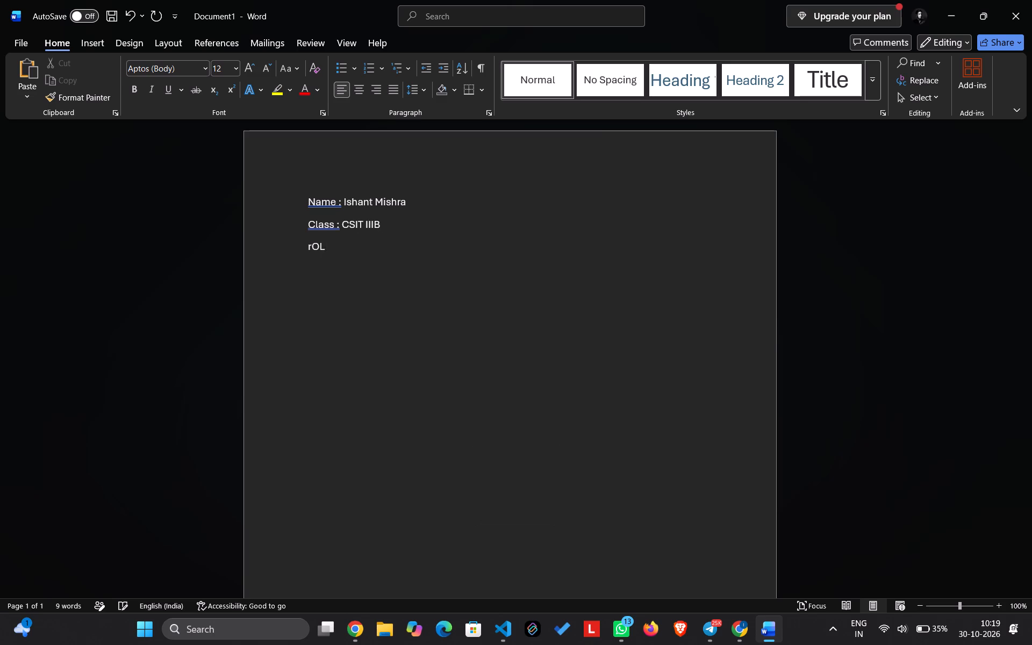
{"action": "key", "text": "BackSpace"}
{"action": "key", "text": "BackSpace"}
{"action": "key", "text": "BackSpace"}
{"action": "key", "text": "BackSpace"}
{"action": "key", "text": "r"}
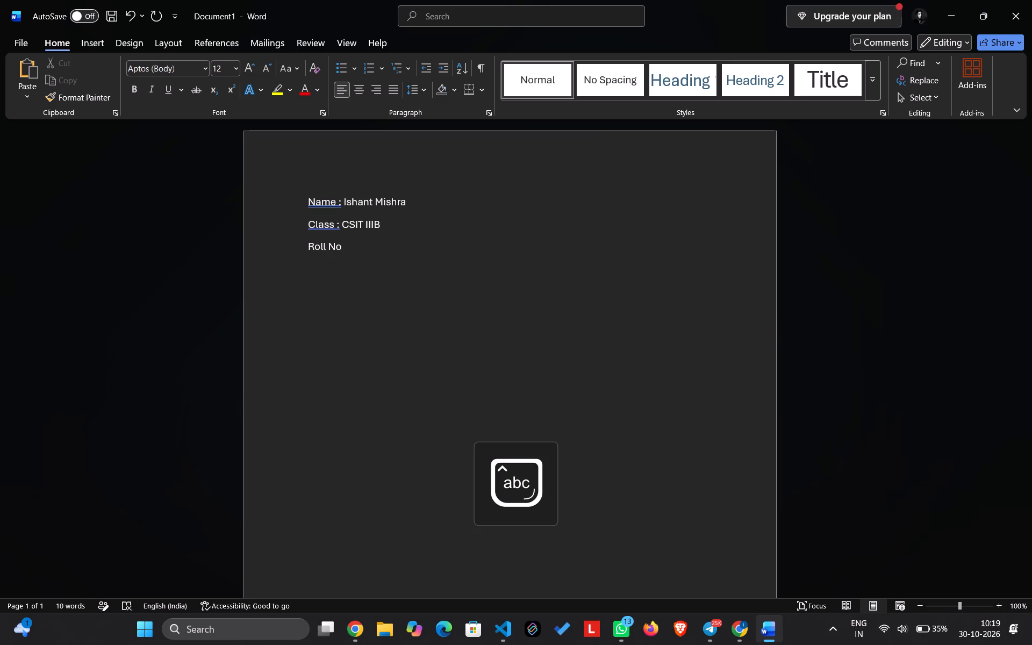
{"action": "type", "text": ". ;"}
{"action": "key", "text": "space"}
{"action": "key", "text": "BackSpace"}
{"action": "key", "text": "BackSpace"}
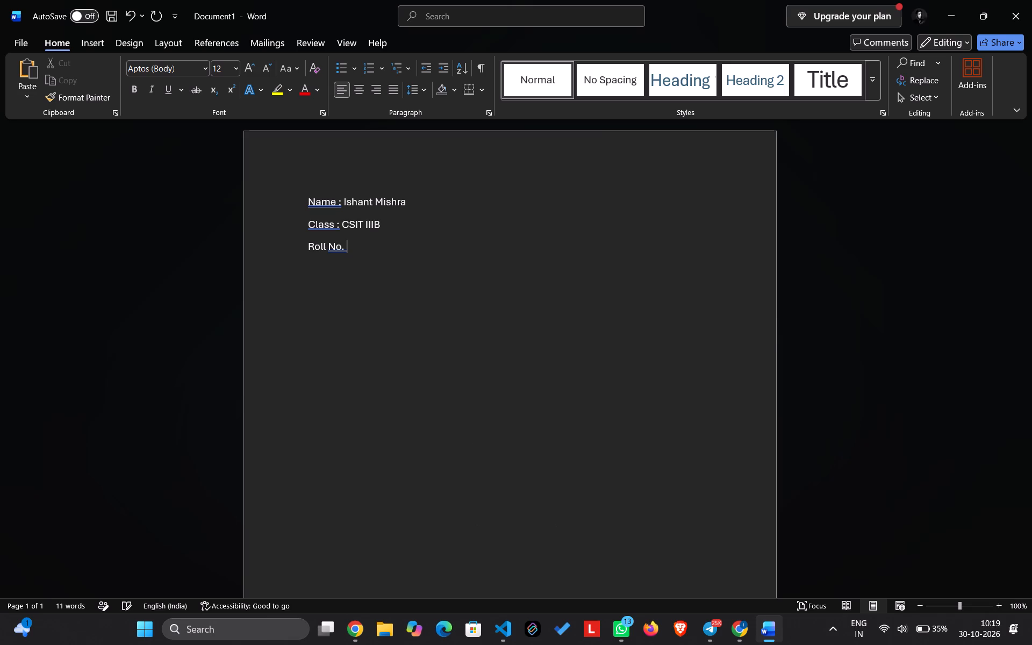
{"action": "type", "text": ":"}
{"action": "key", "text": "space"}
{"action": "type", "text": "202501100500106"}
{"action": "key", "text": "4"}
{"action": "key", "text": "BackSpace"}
Start a new line below the roll number and set the name, class and roll number lines to font size 15.
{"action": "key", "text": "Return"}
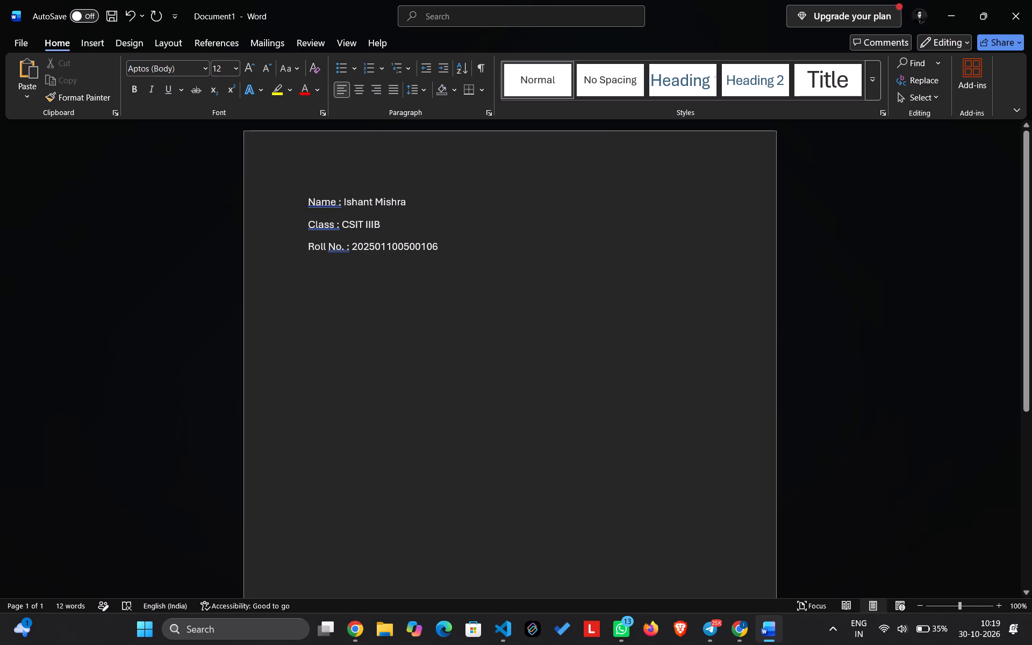
{"action": "left_click_drag", "start_coordinate": [454, 248], "coordinate": [298, 190]}
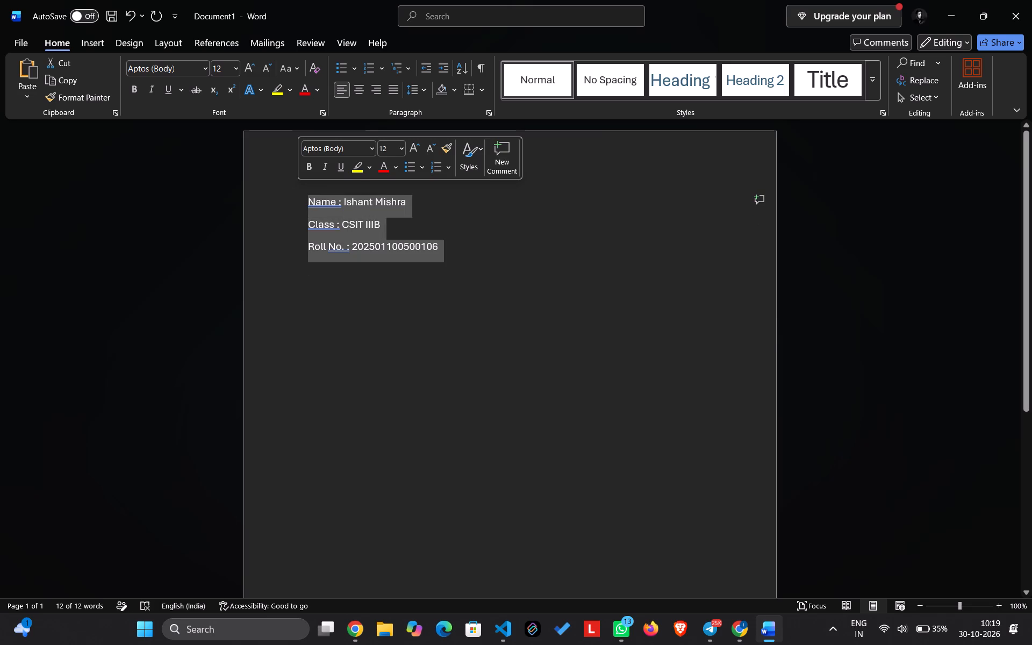
{"action": "left_click", "coordinate": [389, 149]}
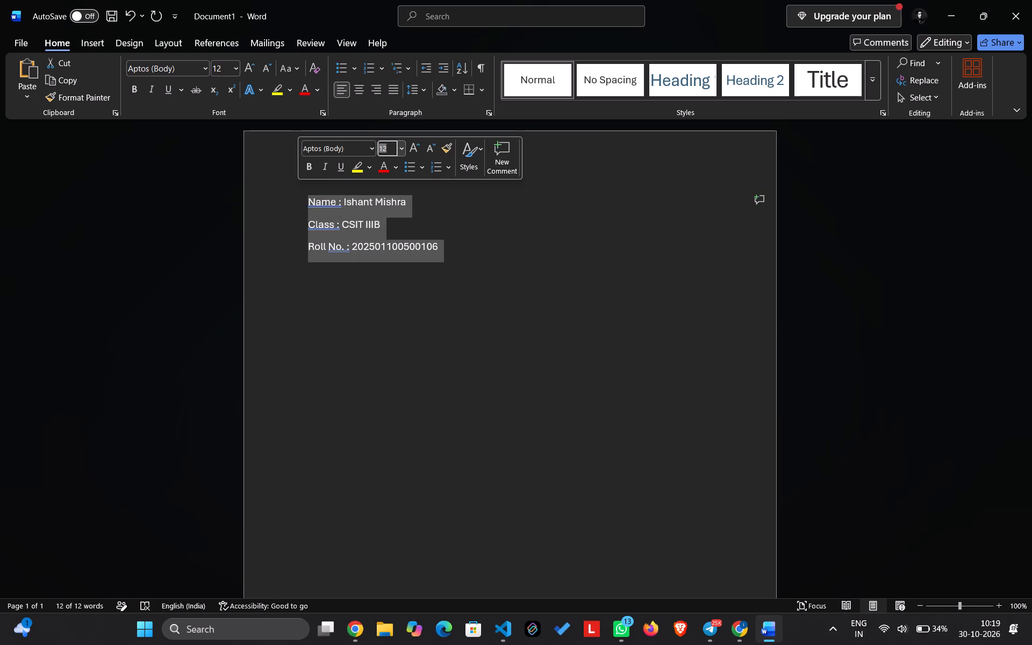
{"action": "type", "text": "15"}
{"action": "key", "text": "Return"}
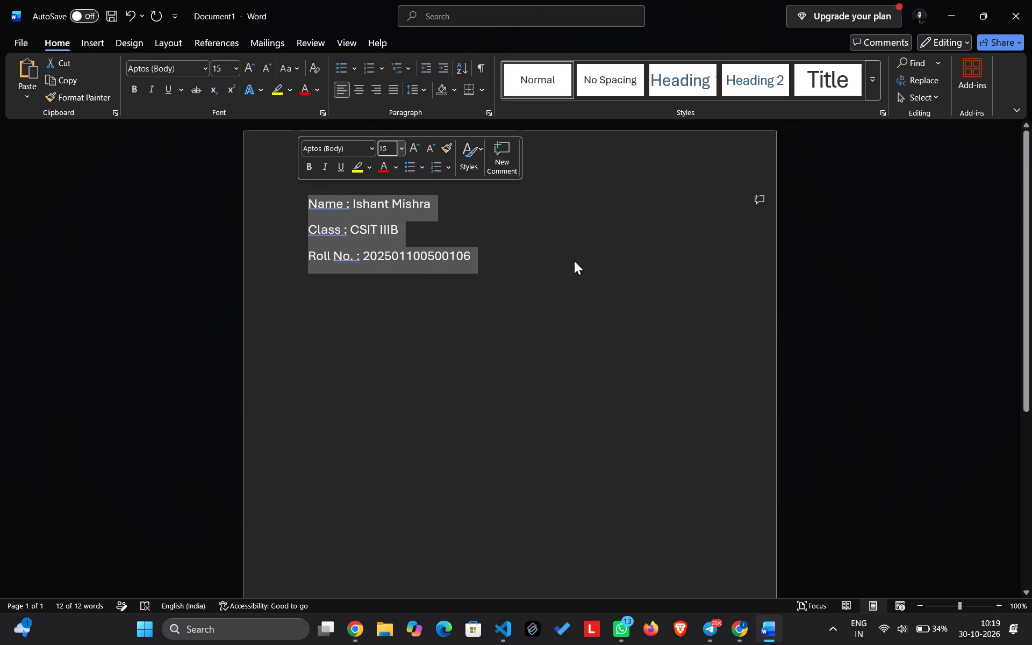
Add a centred heading line reading "CA 2: AI" directly below the roll number line.
{"action": "left_click", "coordinate": [522, 256]}
{"action": "key", "text": "Return"}
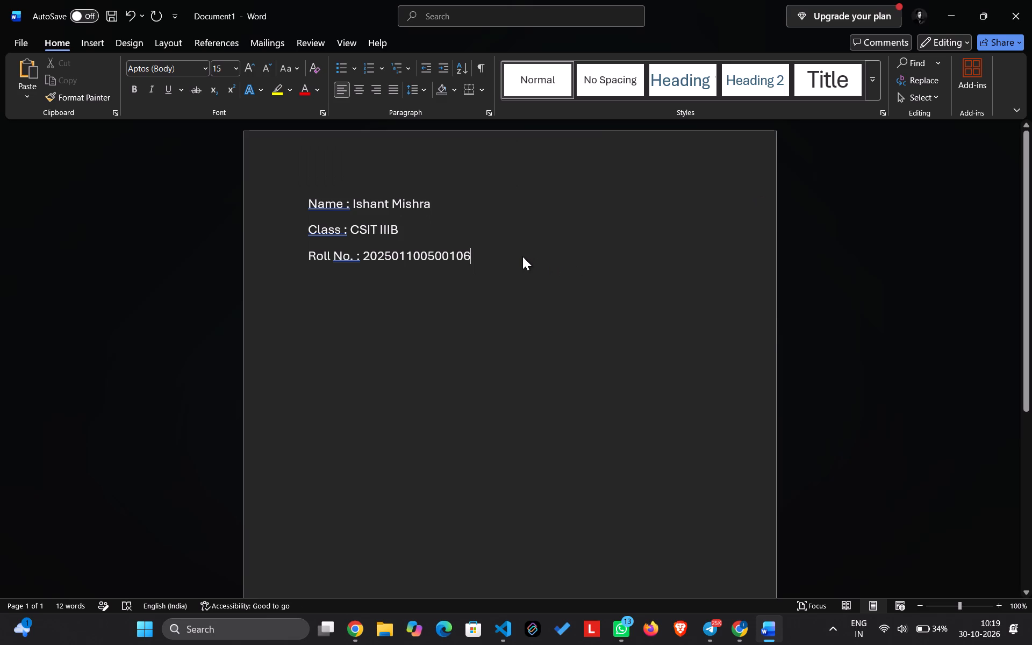
{"action": "left_click", "coordinate": [367, 91]}
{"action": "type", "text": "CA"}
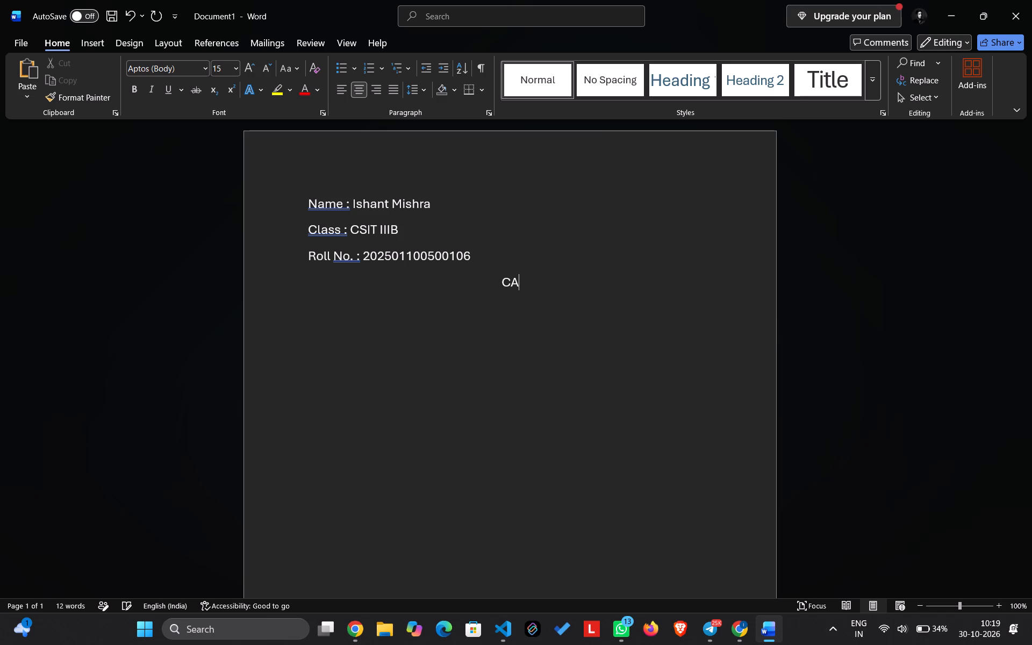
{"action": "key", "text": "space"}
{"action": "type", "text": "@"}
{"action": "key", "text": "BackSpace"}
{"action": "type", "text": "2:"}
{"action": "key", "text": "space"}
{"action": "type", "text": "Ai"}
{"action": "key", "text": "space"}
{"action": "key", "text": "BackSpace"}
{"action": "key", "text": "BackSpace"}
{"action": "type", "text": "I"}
Complete the centred heading so that it reads "CA 2: AI & Its Application".
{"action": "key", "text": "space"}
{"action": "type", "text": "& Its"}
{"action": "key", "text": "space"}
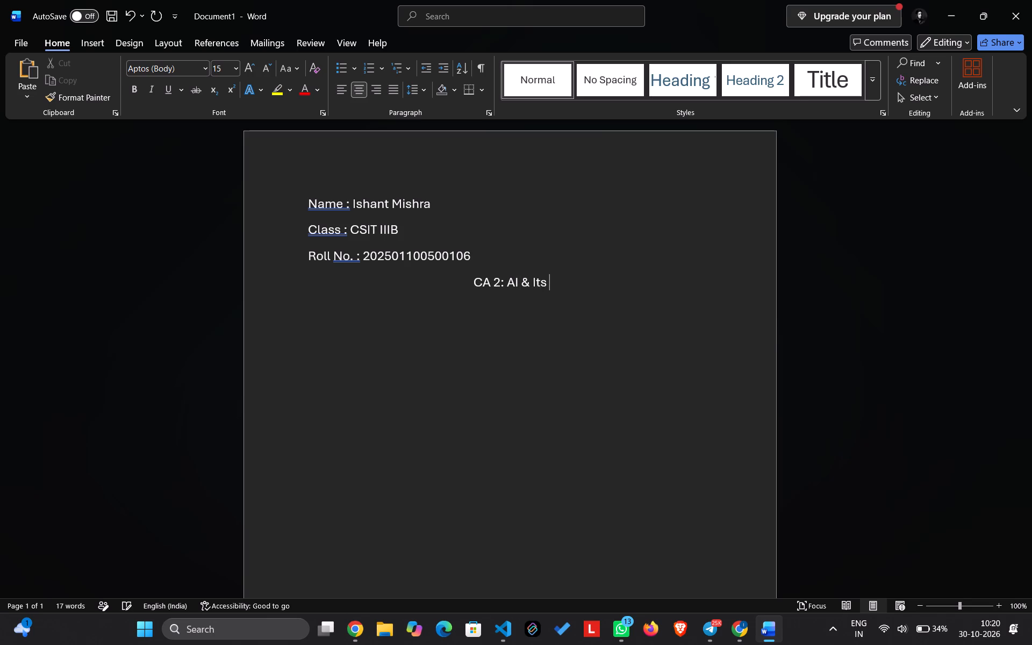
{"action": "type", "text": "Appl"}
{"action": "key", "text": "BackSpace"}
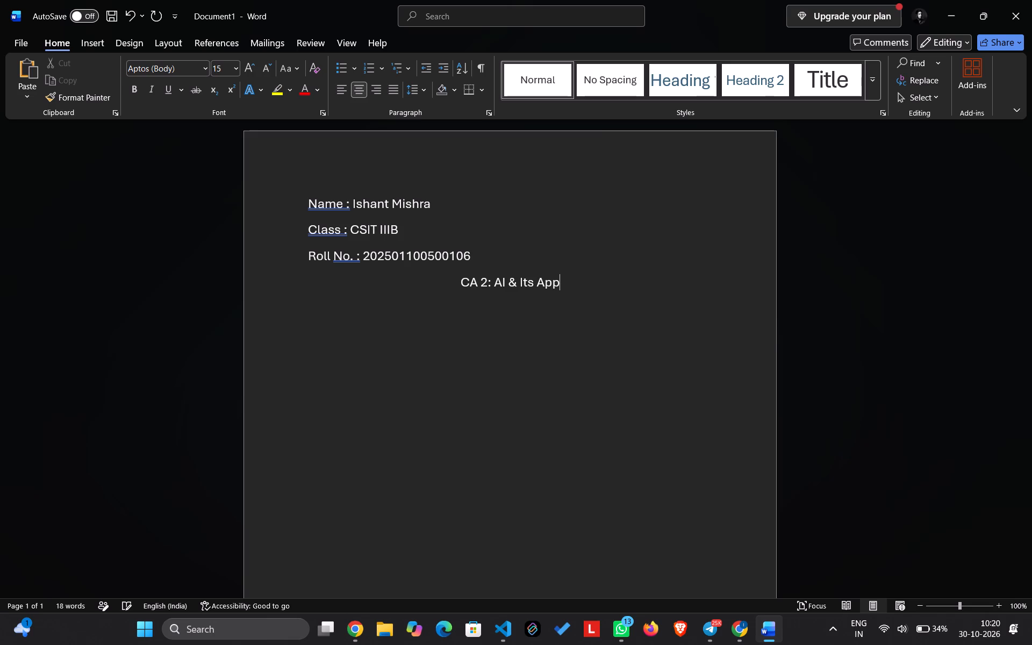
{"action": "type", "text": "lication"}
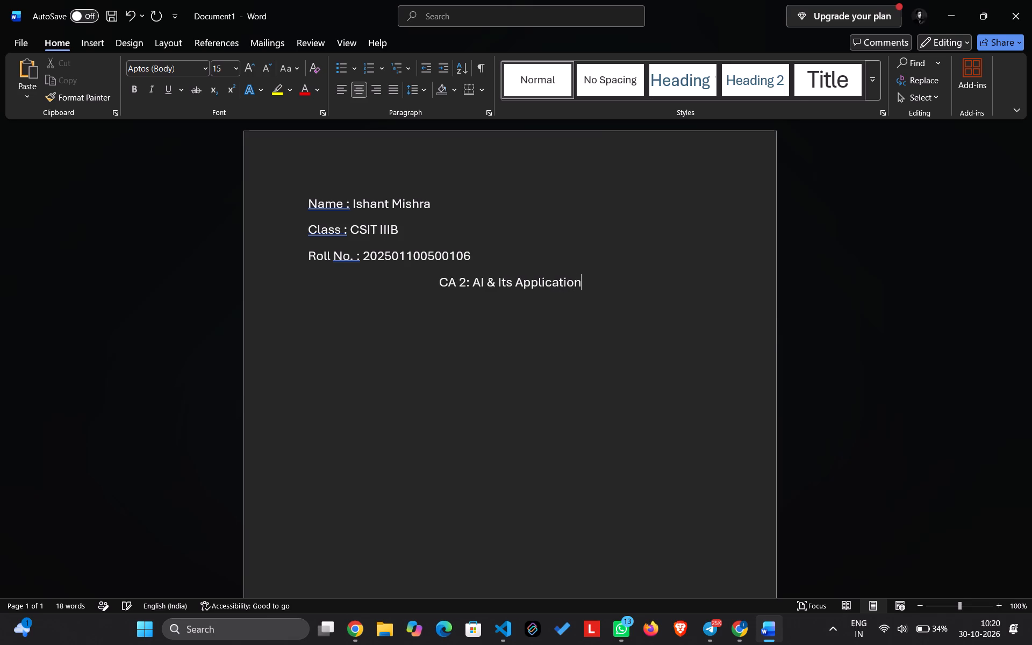
Underline the whole heading "CA 2: AI & Its Application" and start a single new line below it.
{"action": "left_click_drag", "start_coordinate": [614, 277], "coordinate": [595, 282]}
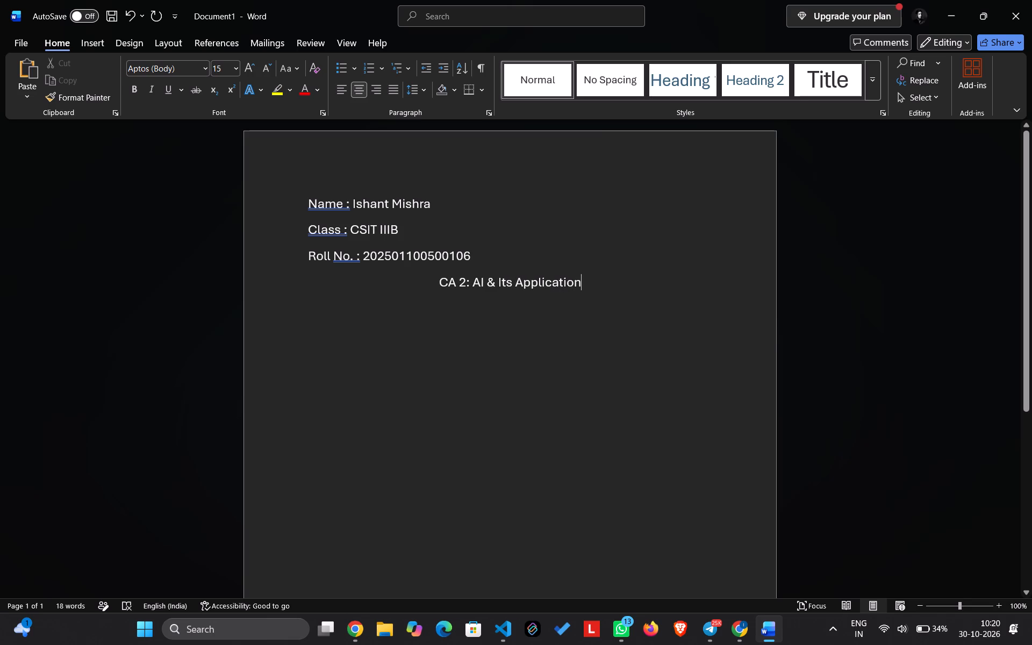
{"action": "left_click_drag", "start_coordinate": [595, 282], "coordinate": [440, 291]}
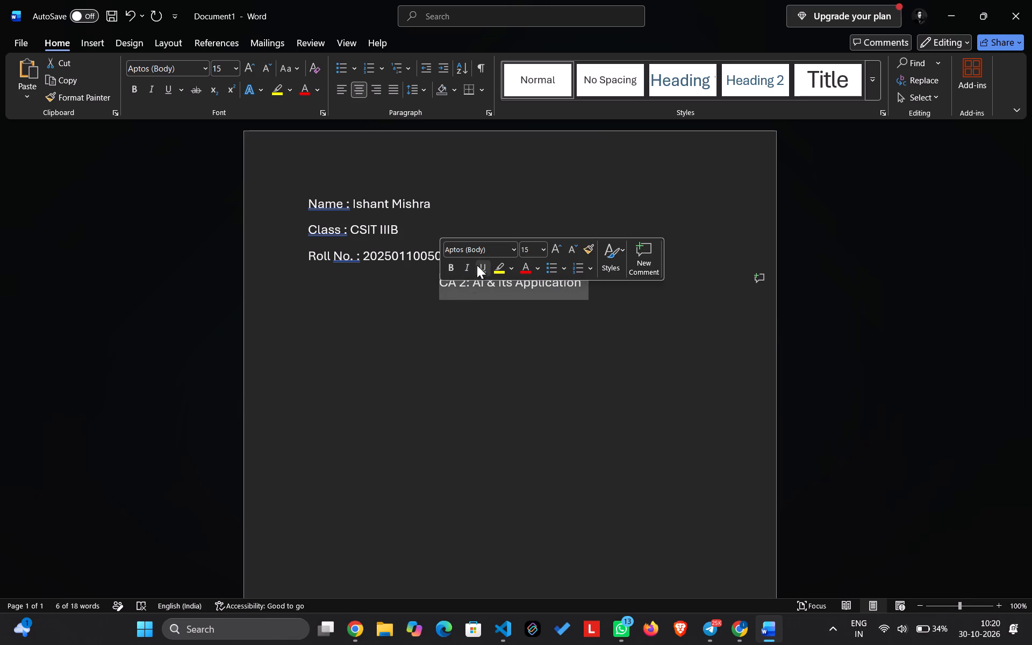
{"action": "left_click", "coordinate": [477, 265]}
{"action": "left_click", "coordinate": [603, 296]}
{"action": "key", "text": "Return"}
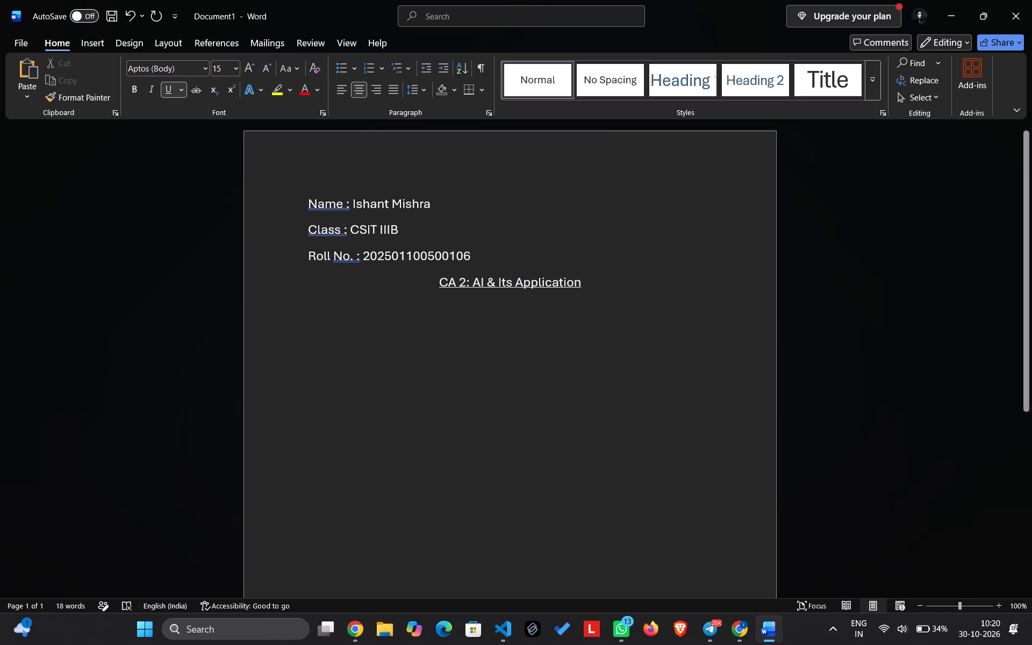
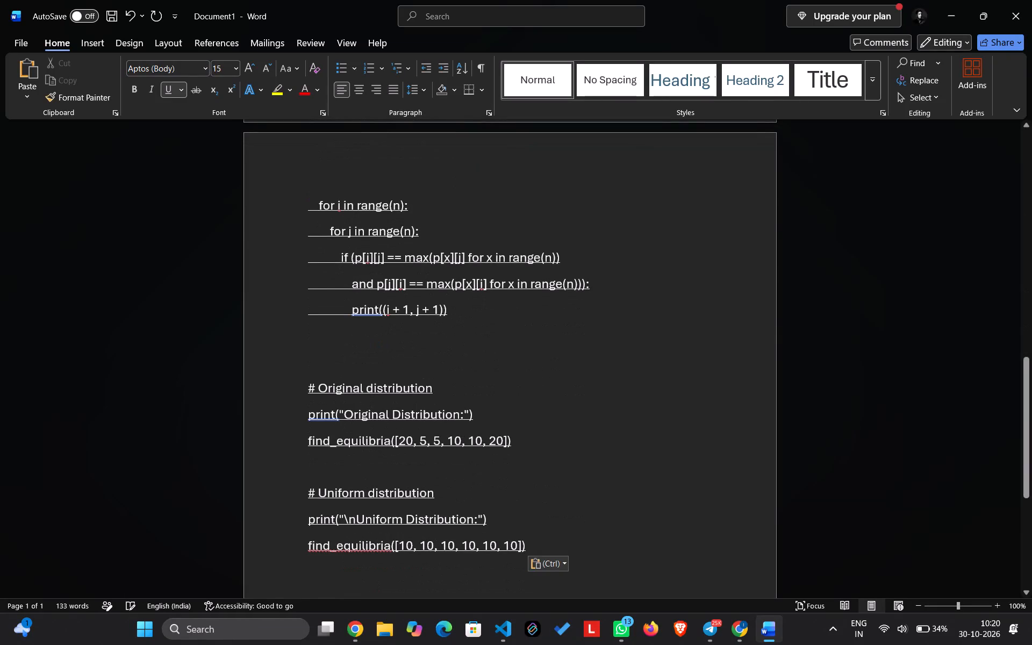
Undo the paste of the Python code following "Q:" below the "CA 2: AI & Its Application" heading.
{"action": "scroll", "coordinate": [378, 340], "scroll_direction": "up", "scroll_amount": 8}
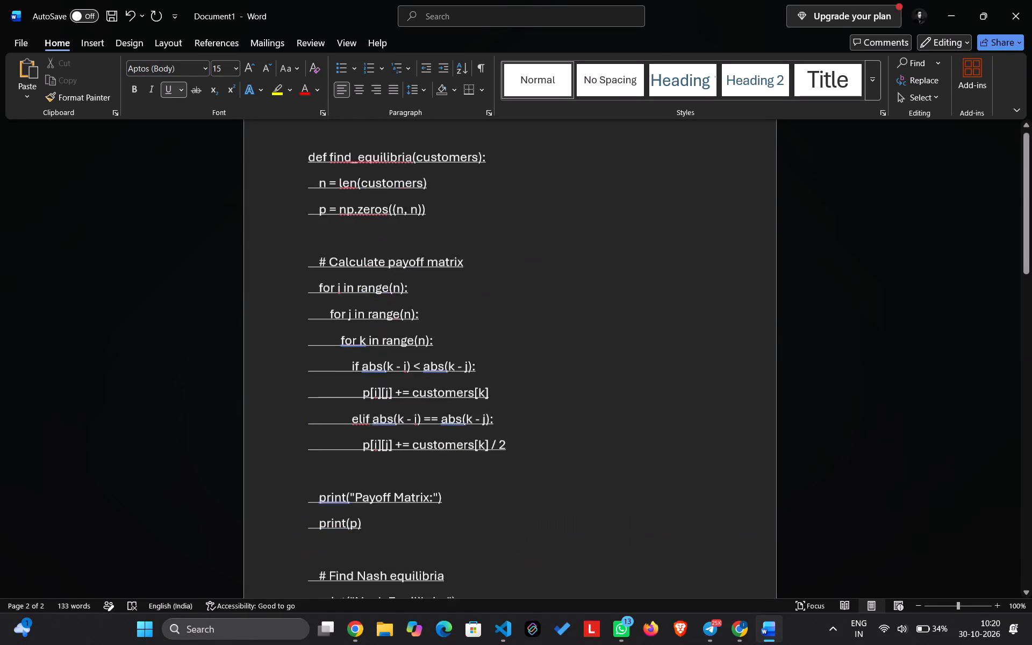
{"action": "scroll", "coordinate": [378, 340], "scroll_direction": "up", "scroll_amount": 2}
{"action": "key", "text": "ctrl+z"}
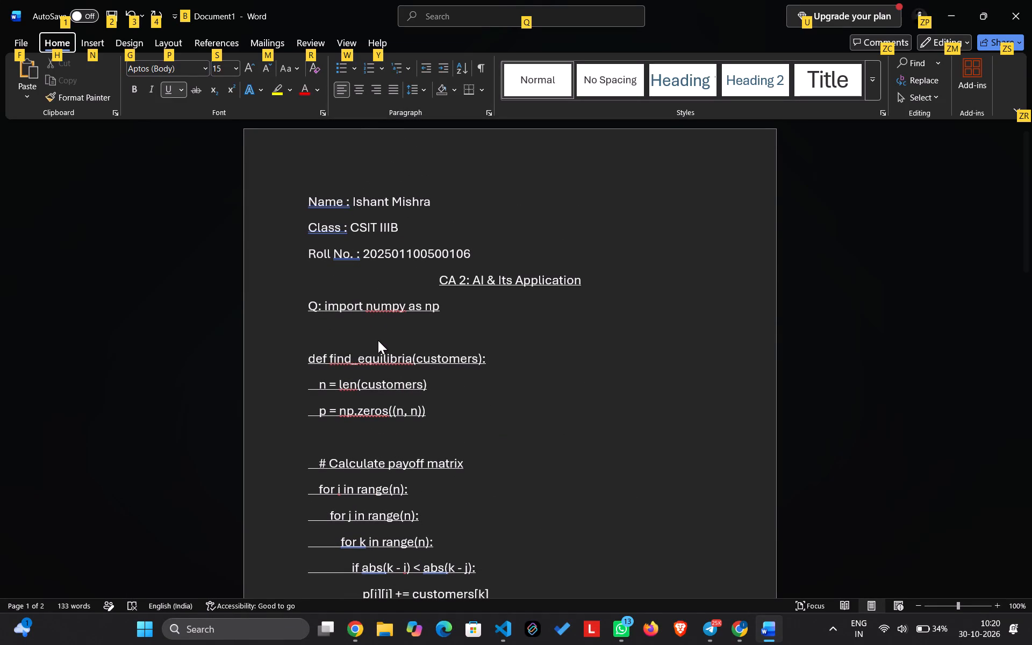
{"action": "left_click", "coordinate": [472, 382]}
{"action": "key", "text": "ctrl+z"}
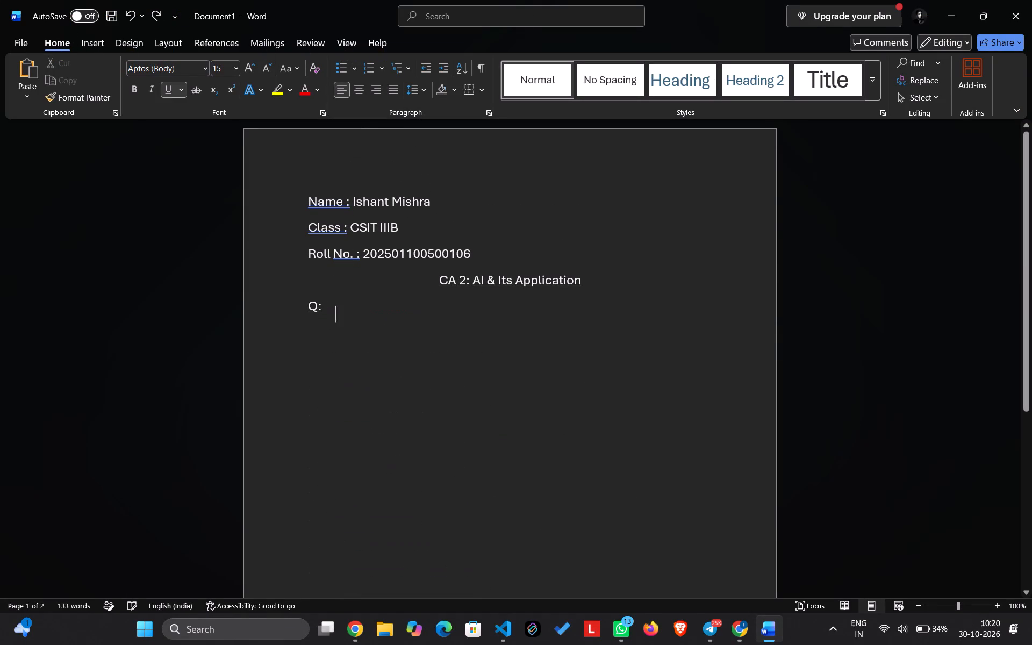
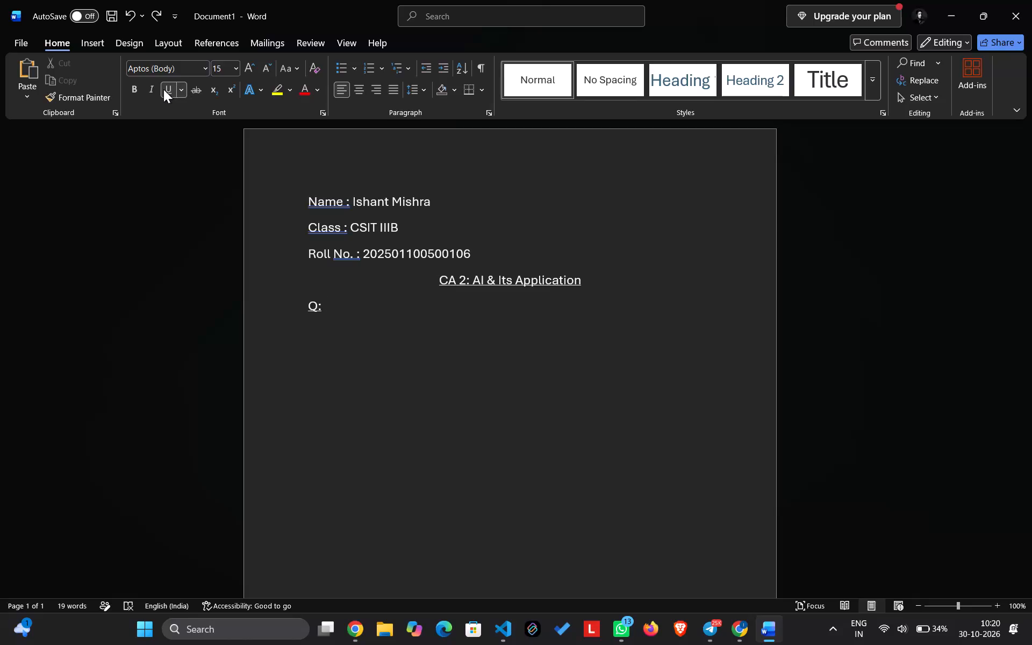
Paste the copied question about two food stalls on a beach, including parts (a) to (d), after "Q:".
{"action": "left_click", "coordinate": [166, 89]}
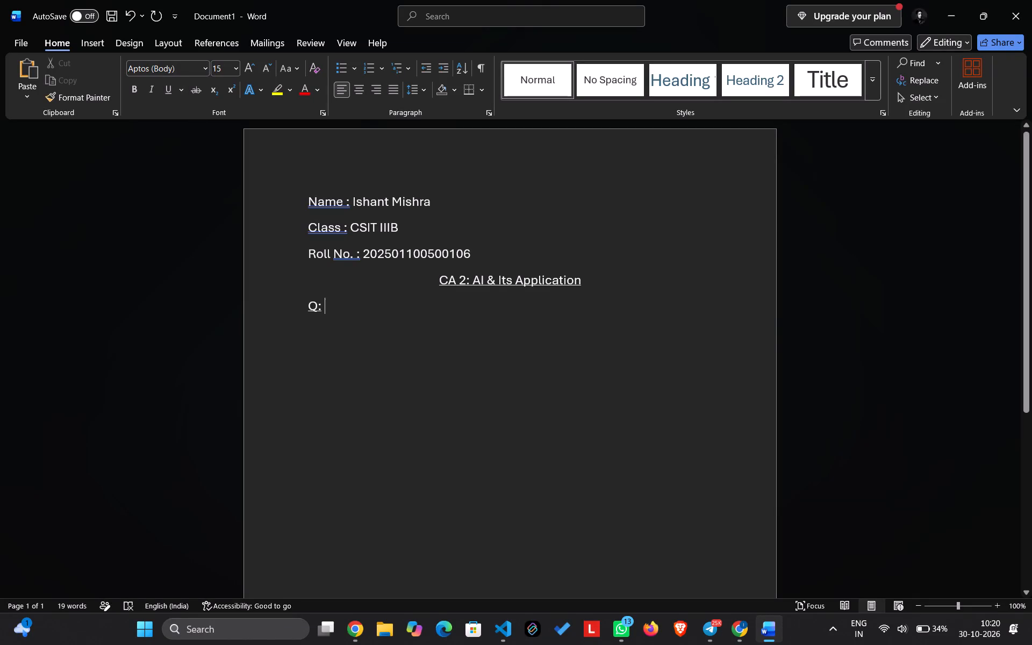
{"action": "key", "text": "ctrl+v"}
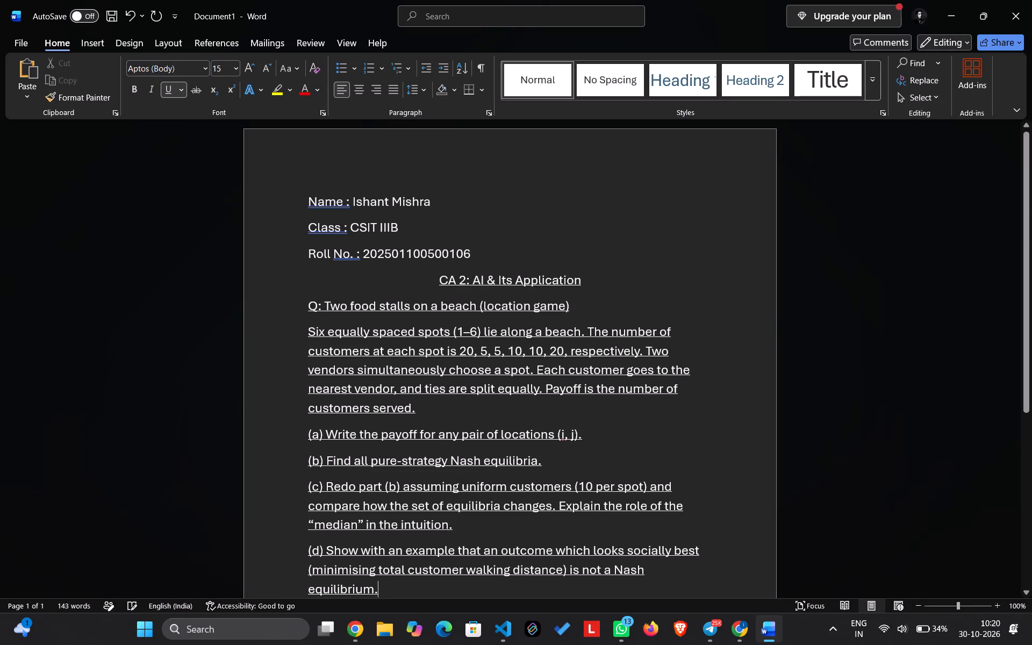
Remove the underline from the pasted question text, from the food stalls title through part (d), leaving "Q" underlined.
{"action": "scroll", "coordinate": [465, 407], "scroll_direction": "down", "scroll_amount": 1}
{"action": "left_click_drag", "start_coordinate": [382, 411], "coordinate": [320, 208]}
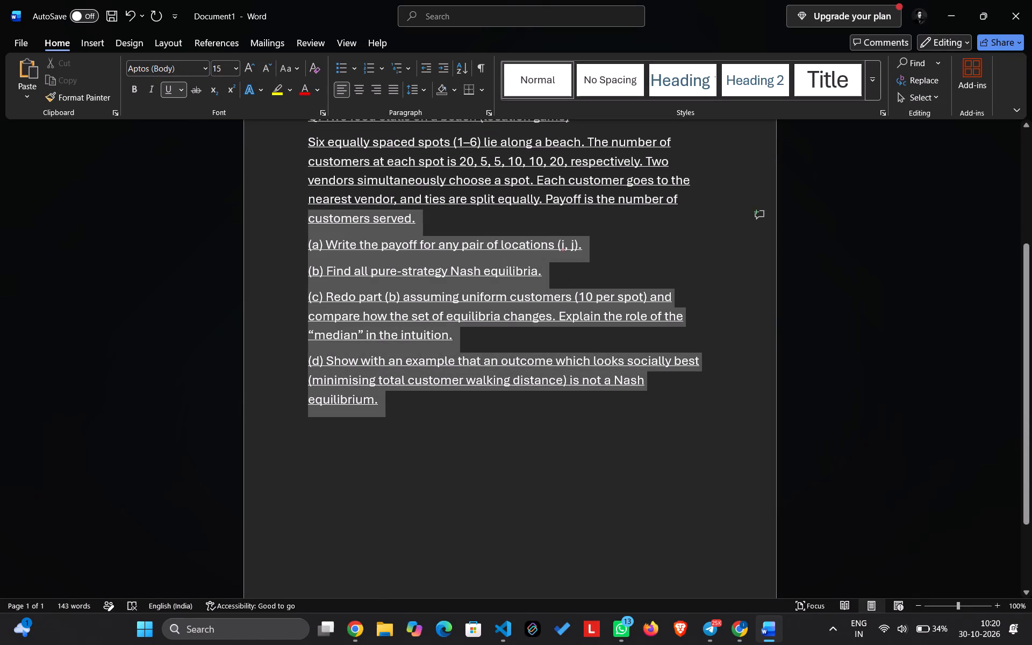
{"action": "left_click_drag", "start_coordinate": [320, 208], "coordinate": [313, 182]}
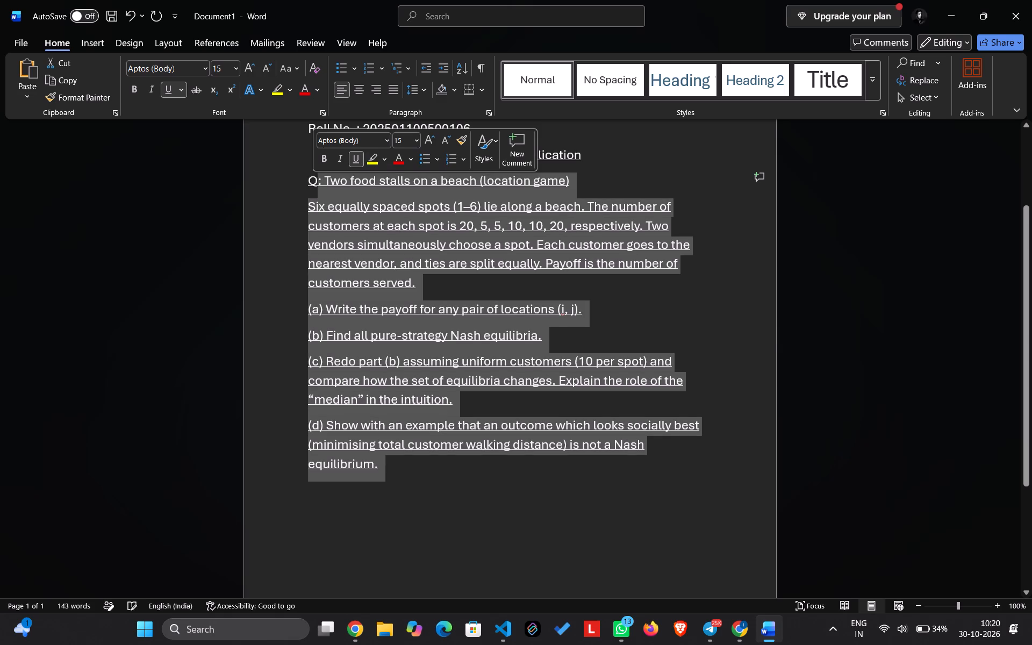
{"action": "left_click", "coordinate": [360, 155]}
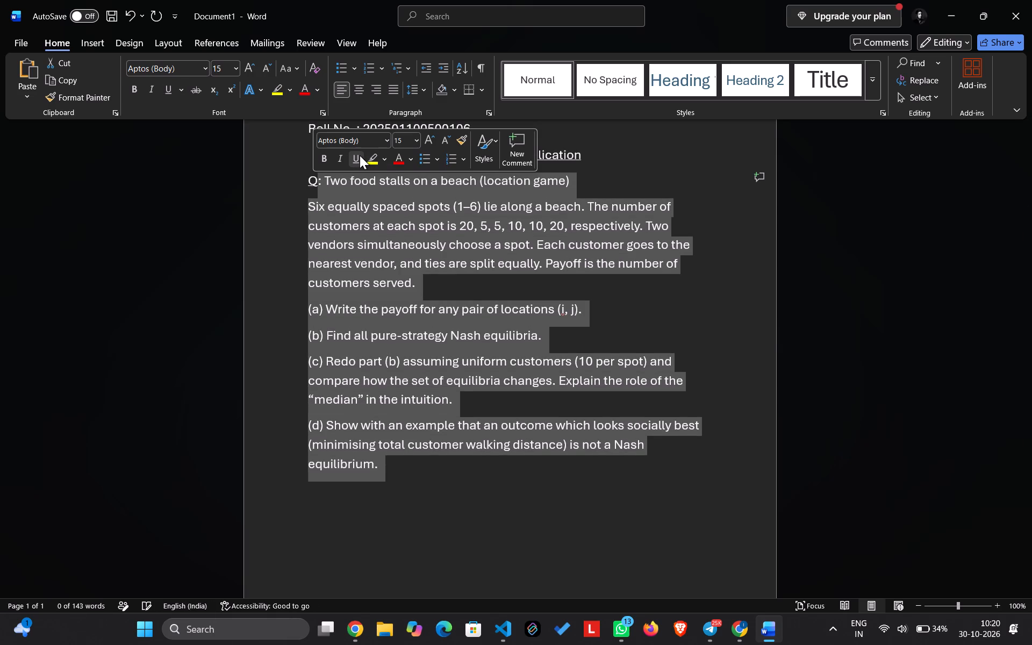
{"action": "left_click", "coordinate": [584, 518]}
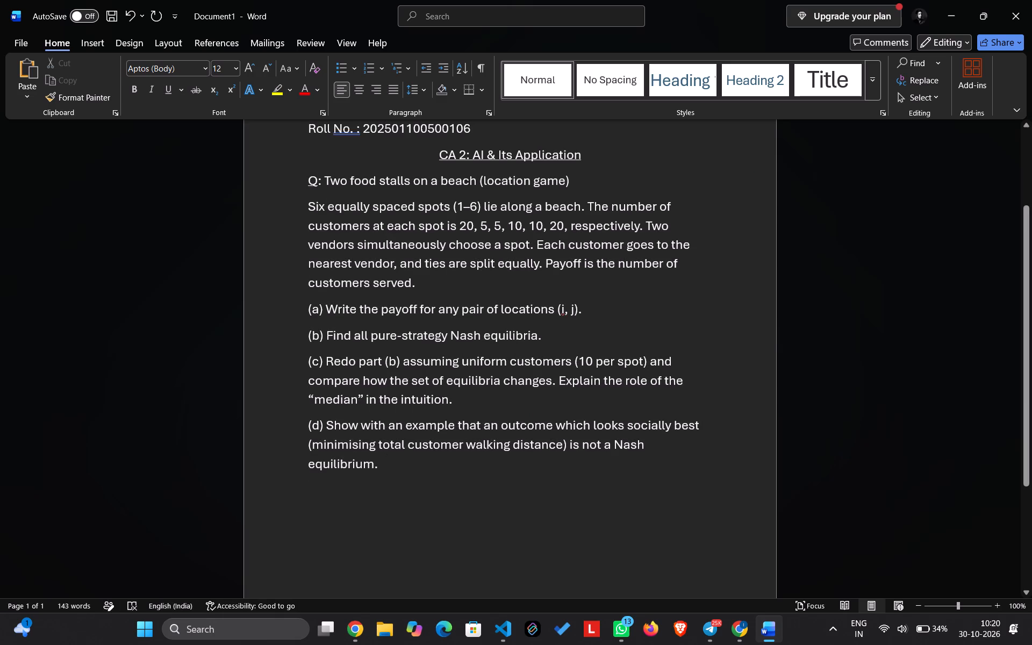
Set the whole question text after "Q:", through part (d), to font size 12.
{"action": "left_click_drag", "start_coordinate": [396, 462], "coordinate": [326, 187]}
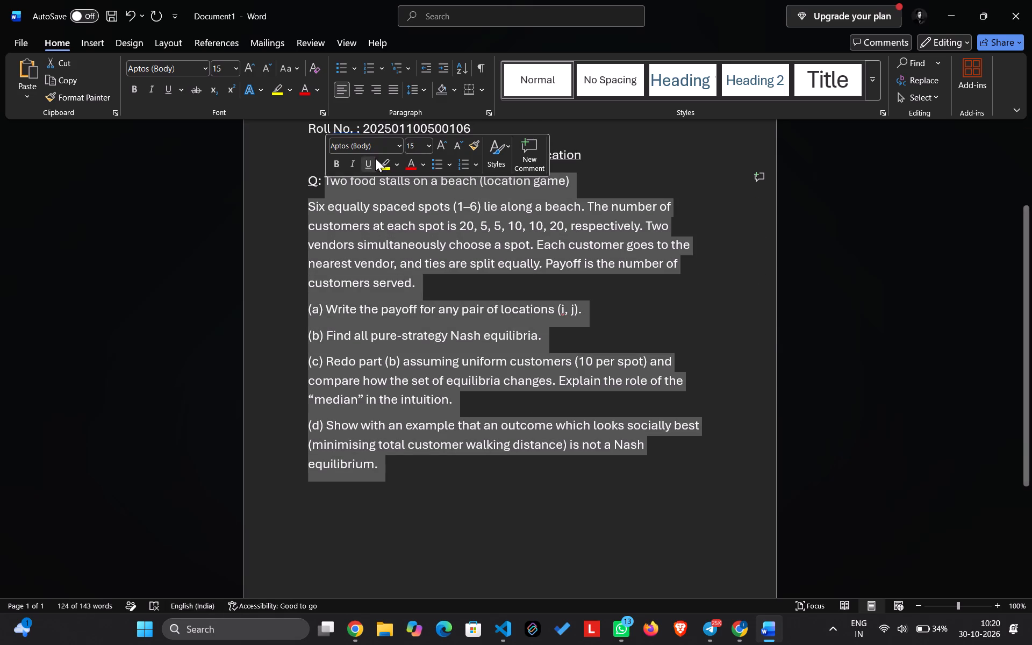
{"action": "double_click", "coordinate": [412, 146]}
{"action": "type", "text": "12"}
{"action": "key", "text": "Return"}
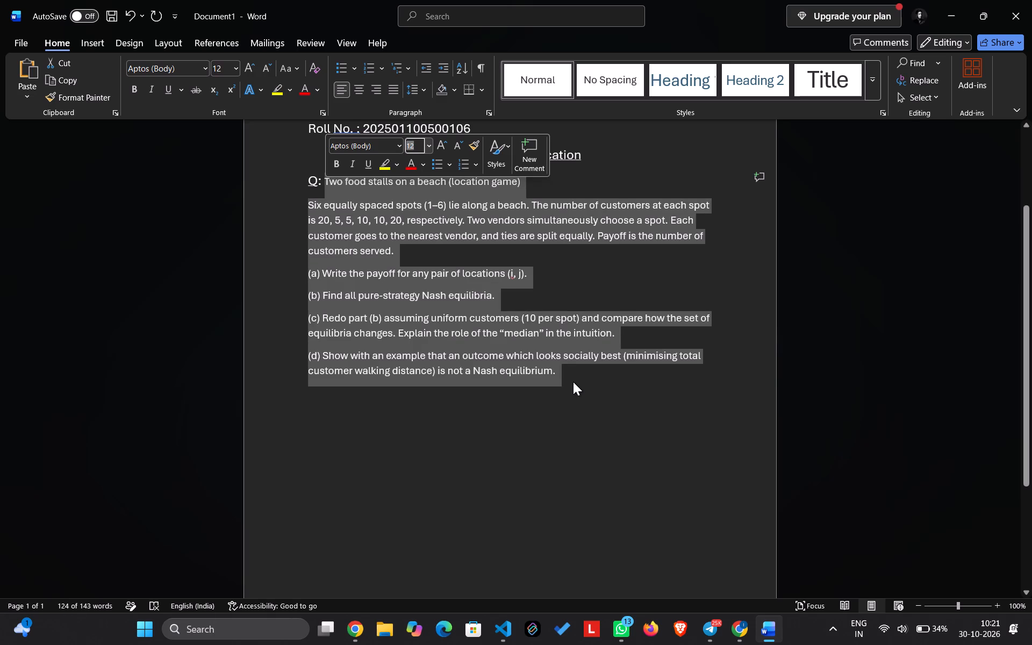
Add a line reading "Sol:" below part (d) of the question and start a new line under it.
{"action": "left_click", "coordinate": [573, 382]}
{"action": "key", "text": "Return"}
{"action": "type", "text": "Sol"}
{"action": "type", "text": ":"}
{"action": "key", "text": "space"}
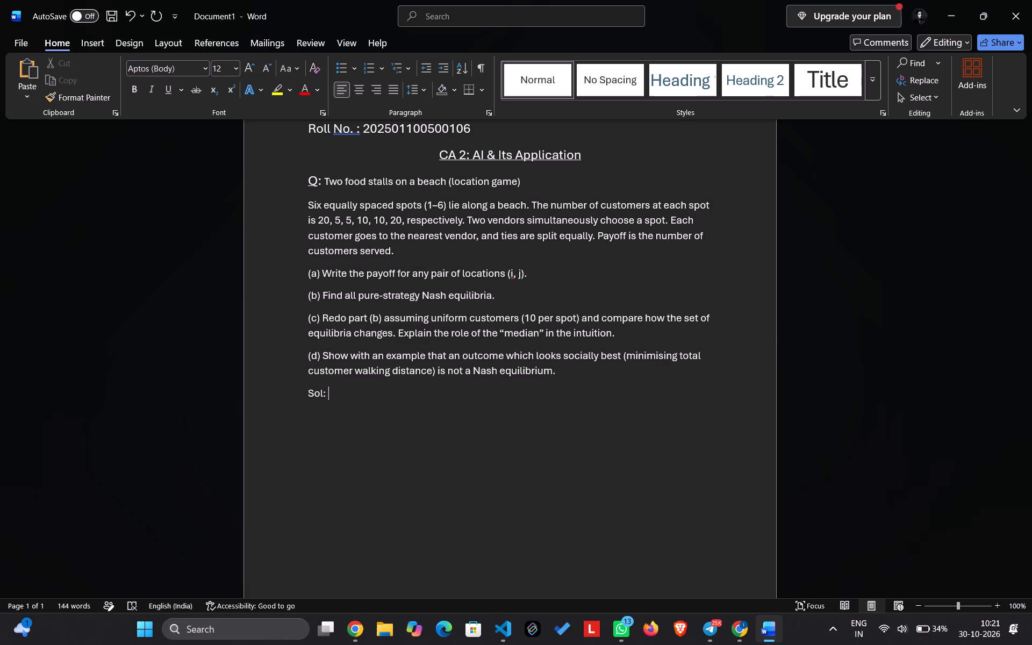
{"action": "key", "text": "Return"}
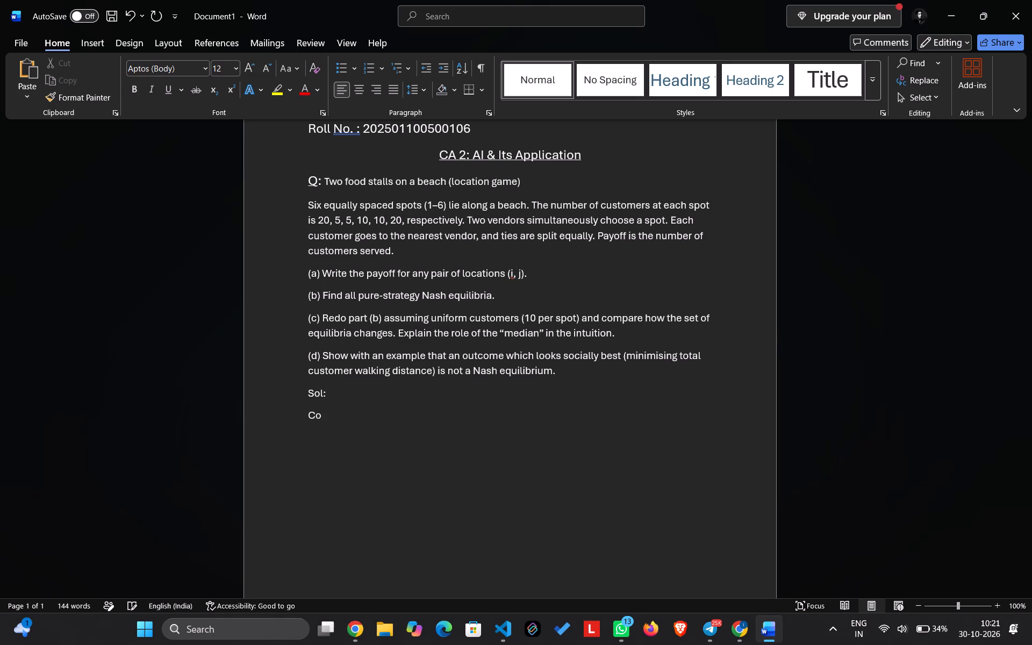
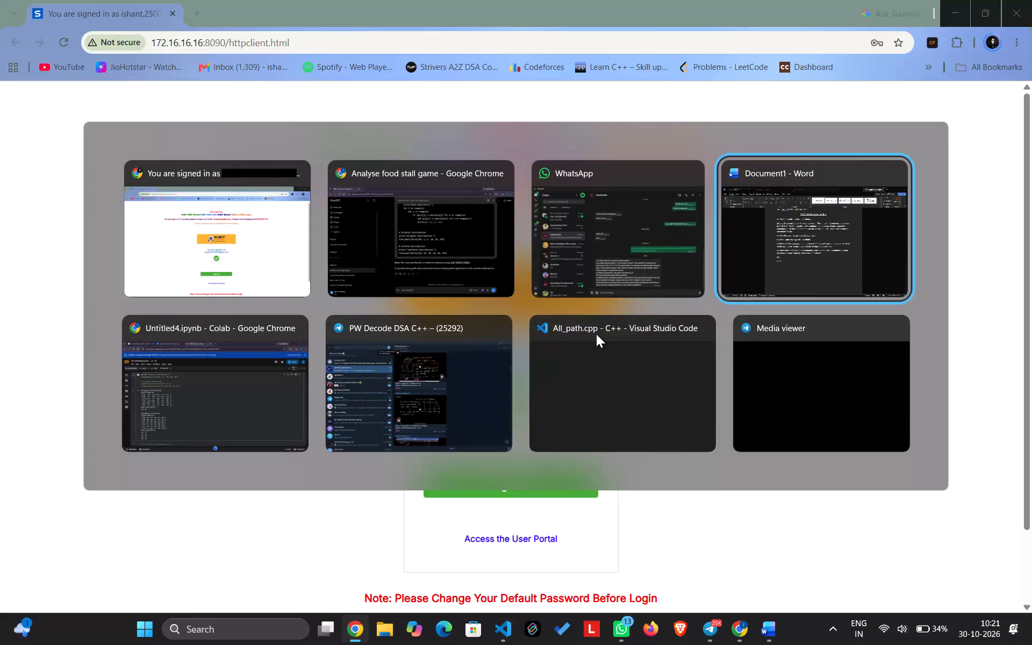
Switch to the Untitled4.ipynb Colab notebook and copy all the Python code in its food stall game cell.
{"action": "key", "text": "alt+Tab"}
{"action": "key", "text": "alt+Tab"}
{"action": "key", "text": "alt+Tab"}
{"action": "key", "text": "alt+Tab"}
{"action": "key", "text": "alt+Tab"}
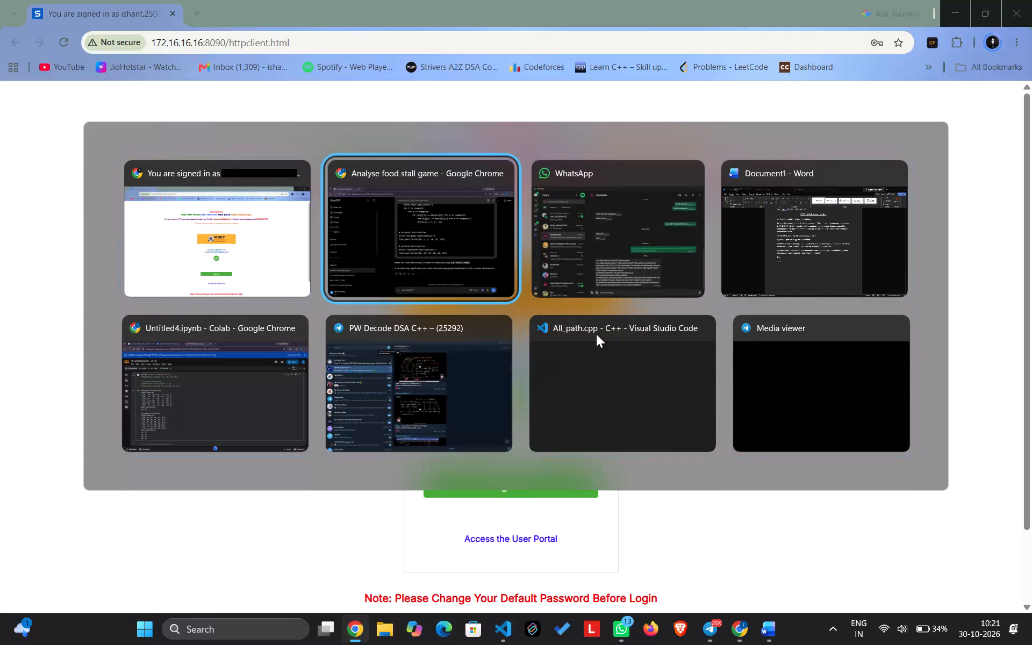
{"action": "key", "text": "alt+Tab"}
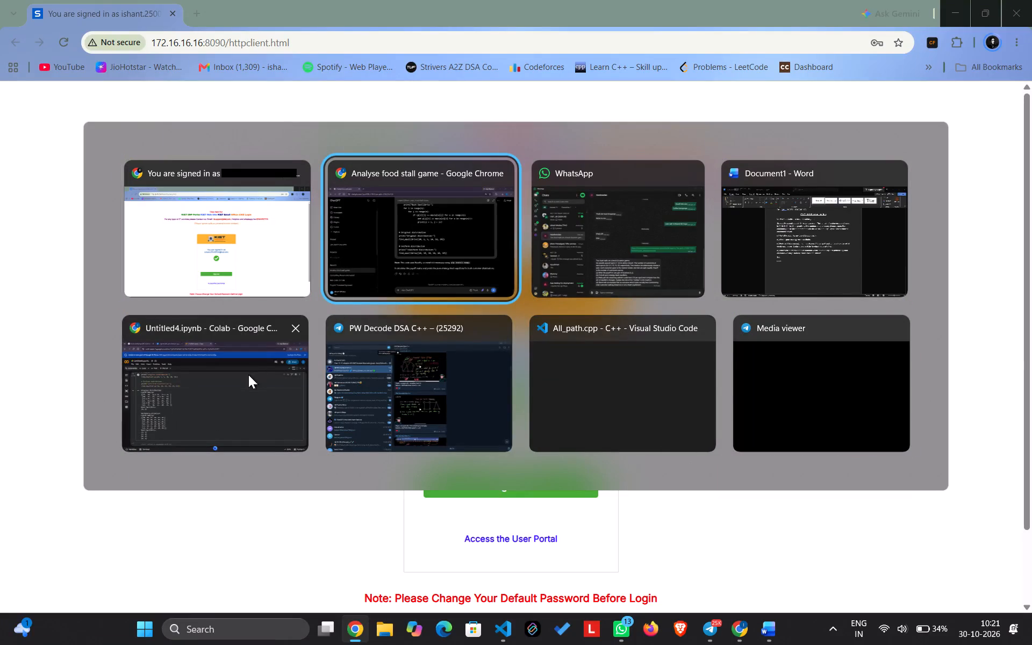
{"action": "left_click", "coordinate": [248, 375]}
{"action": "scroll", "coordinate": [421, 320], "scroll_direction": "up", "scroll_amount": 2}
{"action": "left_click", "coordinate": [260, 357]}
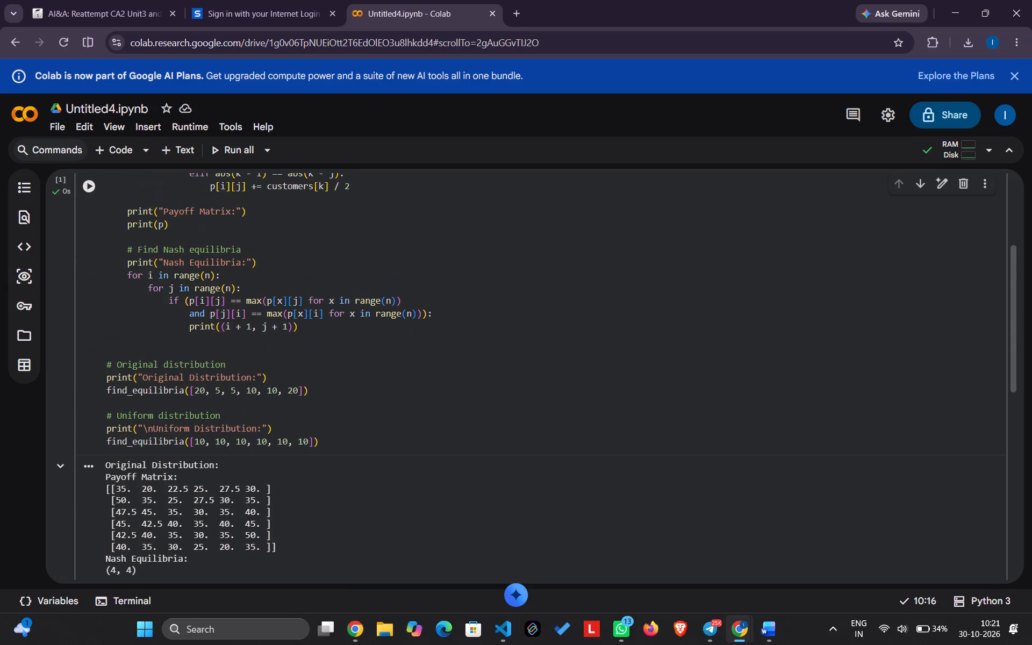
{"action": "key", "text": "ctrl+a"}
{"action": "key", "text": "ctrl+c"}
Paste the copied Python code after "Code:" in the Word document, with "import numpy as np" starting on its own line.
{"action": "key", "text": "alt+Tab"}
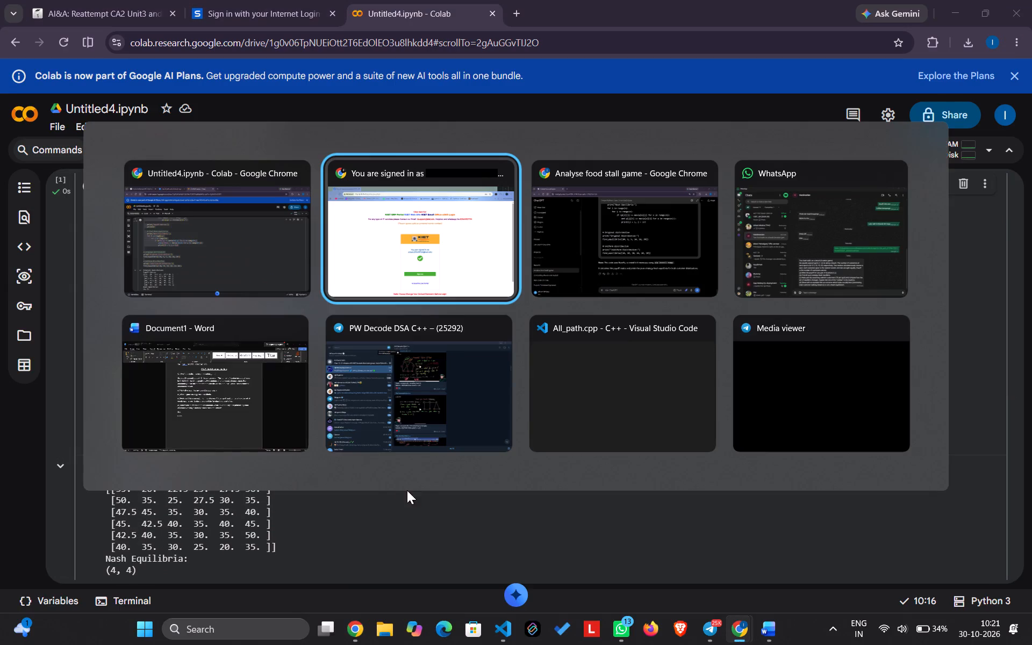
{"action": "left_click", "coordinate": [230, 386], "text": "alt"}
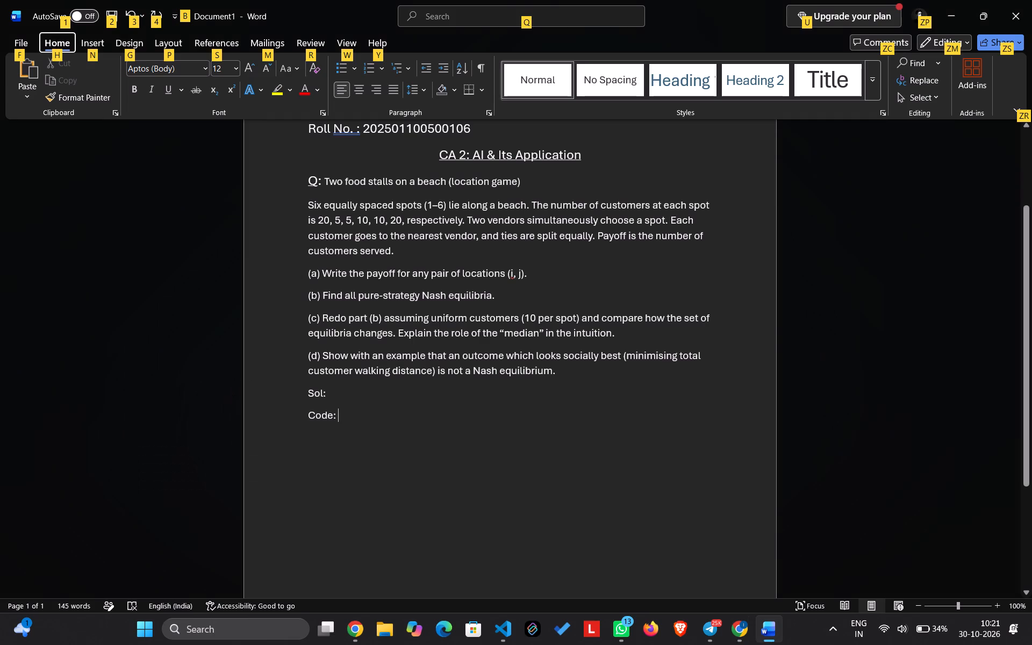
{"action": "key", "text": "ctrl+v"}
{"action": "left_click", "coordinate": [363, 423]}
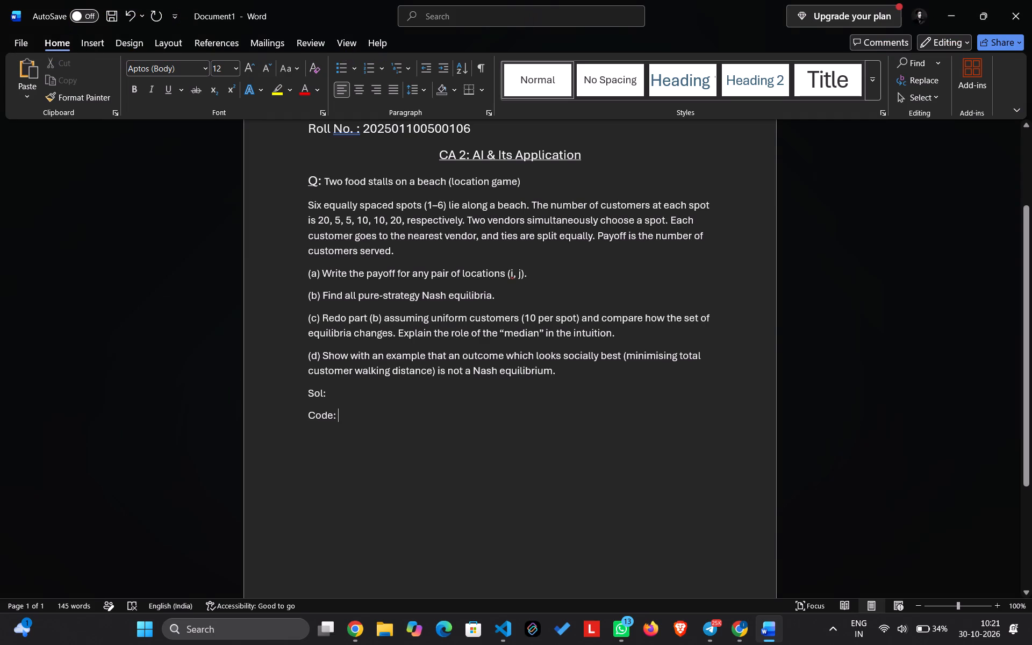
{"action": "key", "text": "ctrl+v"}
{"action": "scroll", "coordinate": [363, 423], "scroll_direction": "up", "scroll_amount": 3}
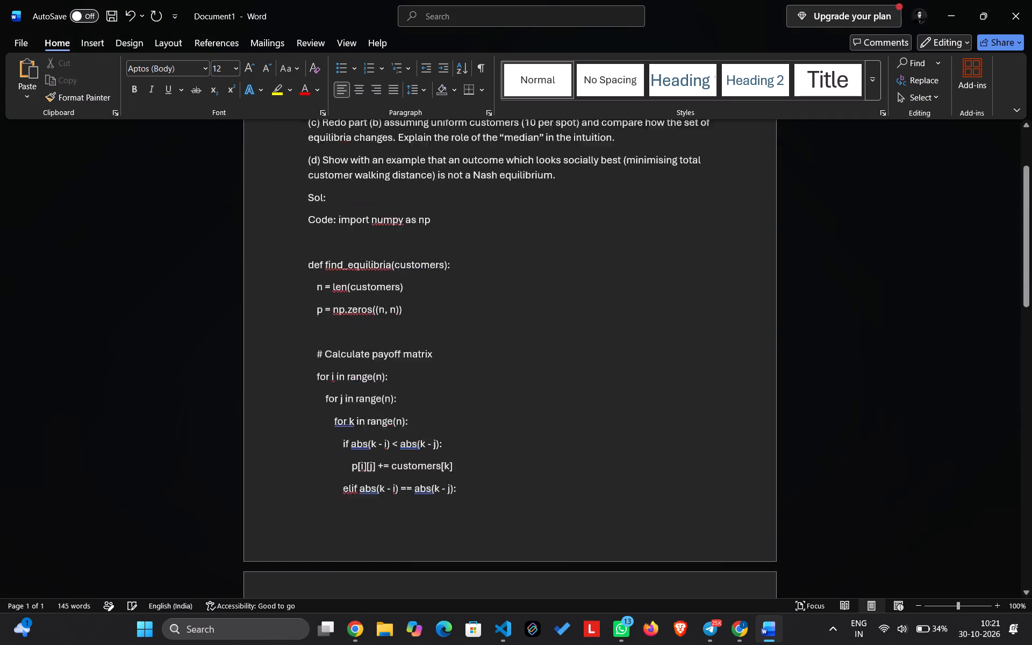
{"action": "scroll", "coordinate": [363, 423], "scroll_direction": "down", "scroll_amount": 1}
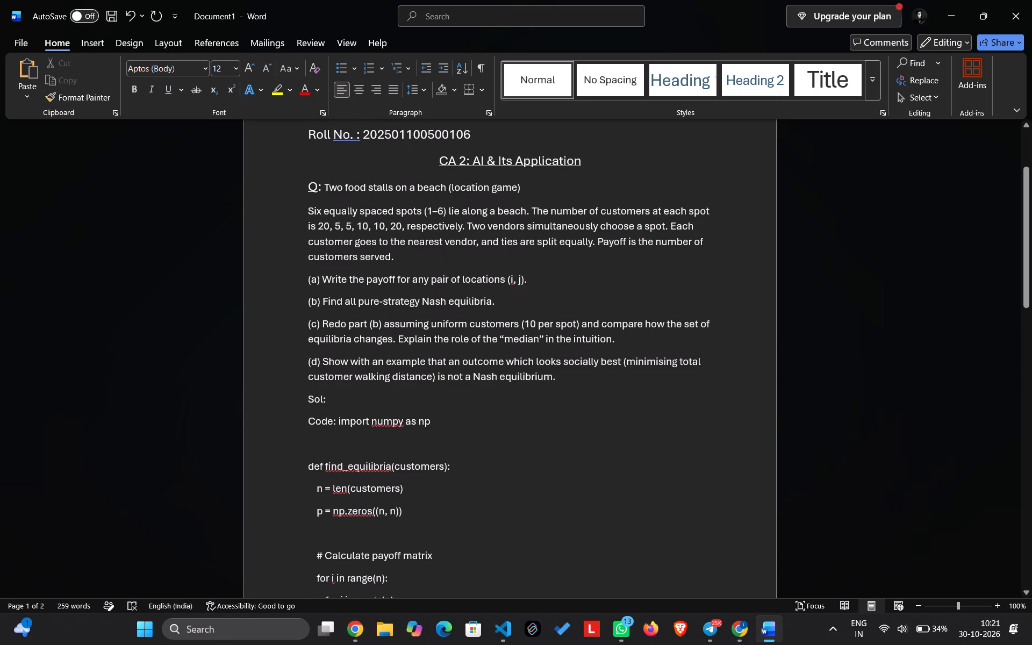
{"action": "left_click", "coordinate": [337, 422]}
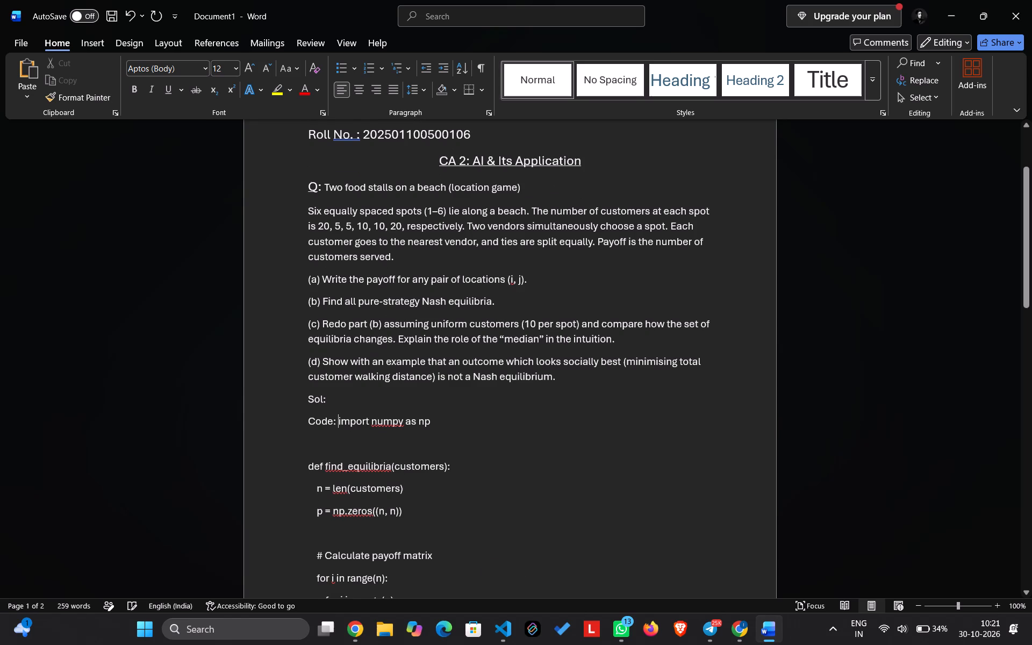
{"action": "key", "text": "Return"}
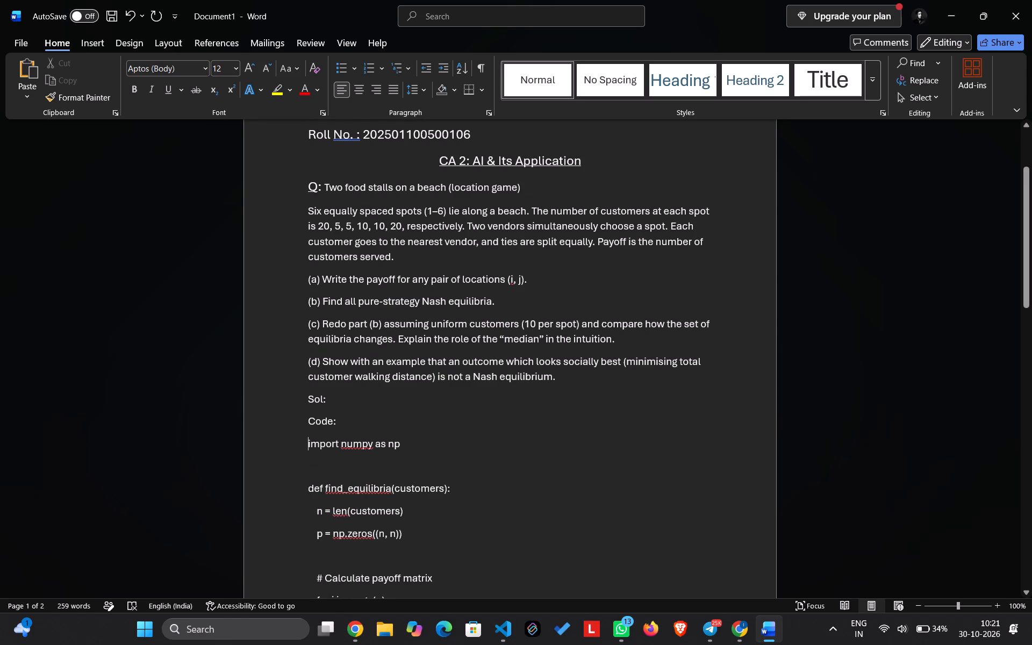
Underline the "Code:" label above the pasted program.
{"action": "left_click_drag", "start_coordinate": [339, 420], "coordinate": [313, 420]}
{"action": "left_click", "coordinate": [357, 393]}
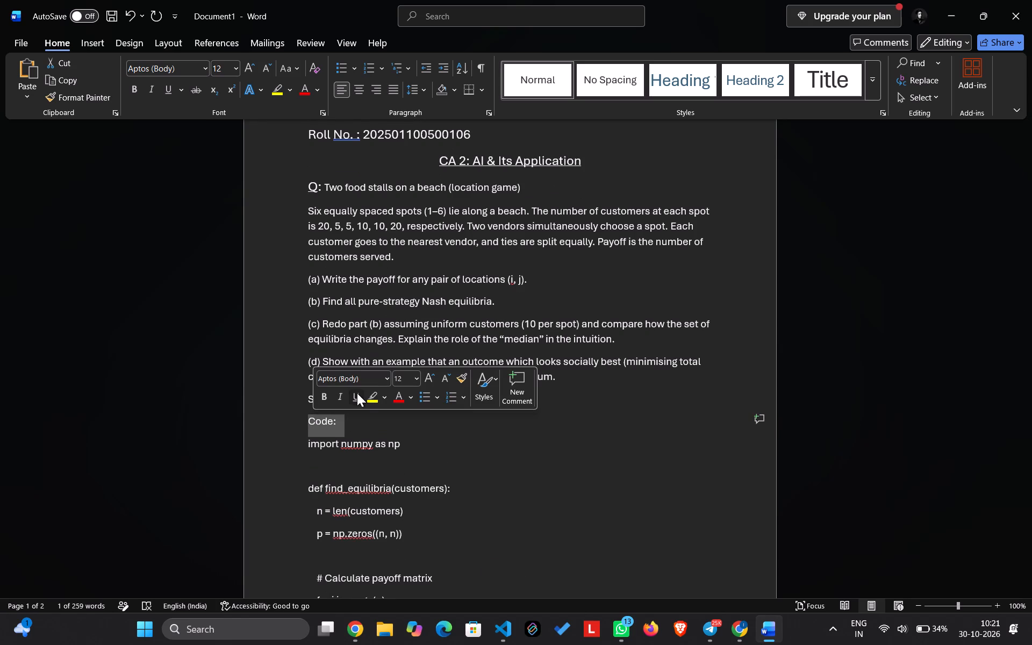
{"action": "left_click", "coordinate": [415, 429]}
Add the label "Output:" on the empty line below the end of the pasted code.
{"action": "scroll", "coordinate": [415, 429], "scroll_direction": "down", "scroll_amount": 3}
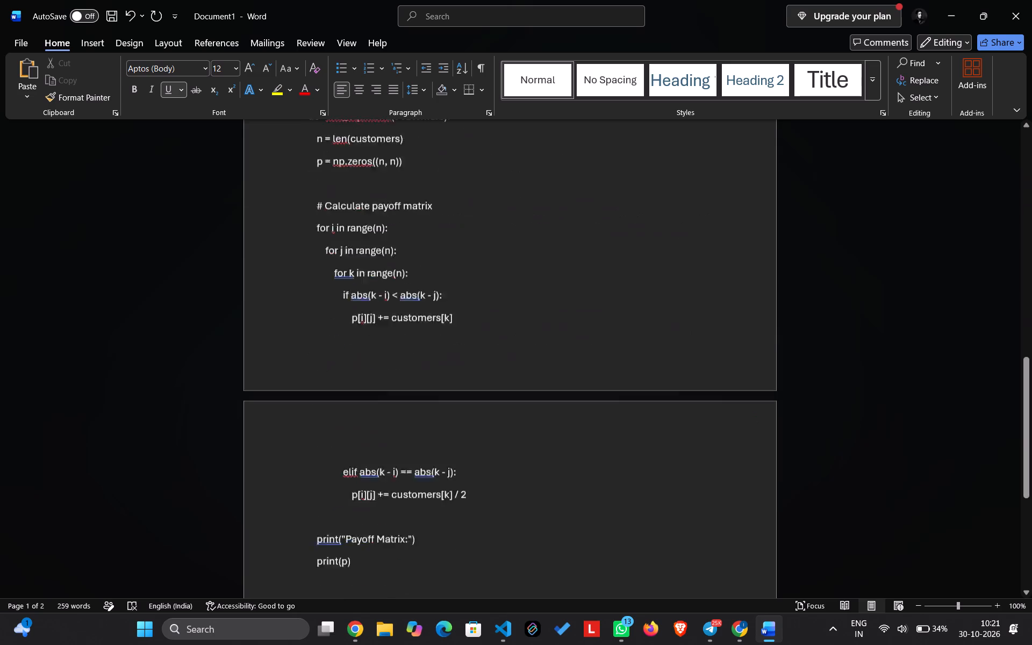
{"action": "scroll", "coordinate": [415, 429], "scroll_direction": "down", "scroll_amount": 3}
{"action": "left_click", "coordinate": [326, 398]}
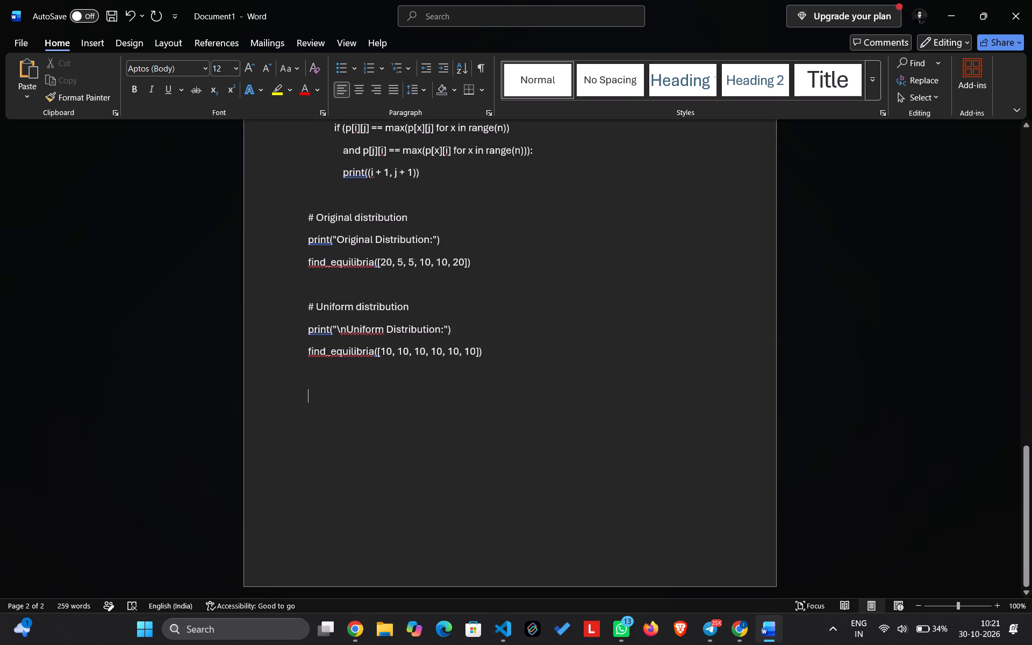
{"action": "type", "text": "Ot"}
{"action": "key", "text": "BackSpace"}
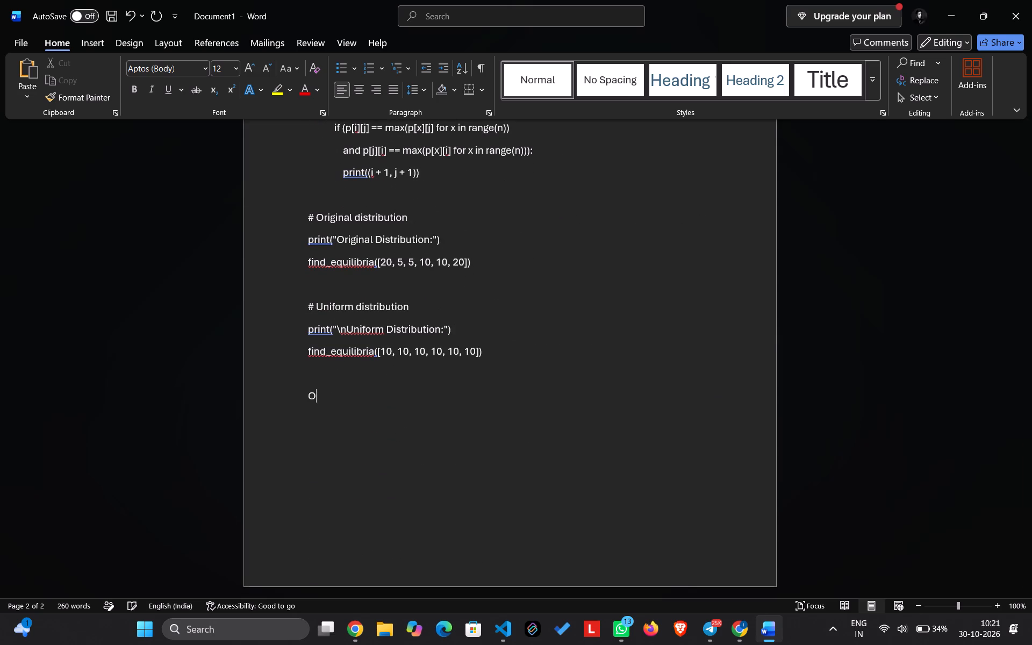
{"action": "type", "text": "utput:"}
Underline the "Output:" label and set its font size to 15.
{"action": "left_click_drag", "start_coordinate": [348, 401], "coordinate": [311, 393]}
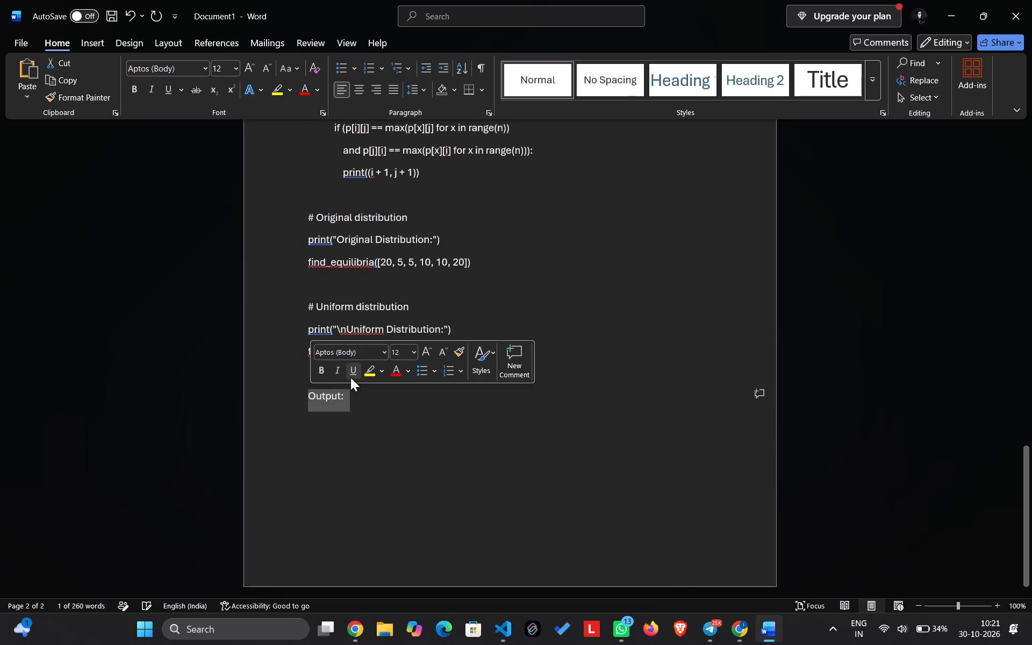
{"action": "left_click", "coordinate": [354, 375]}
{"action": "left_click", "coordinate": [405, 353]}
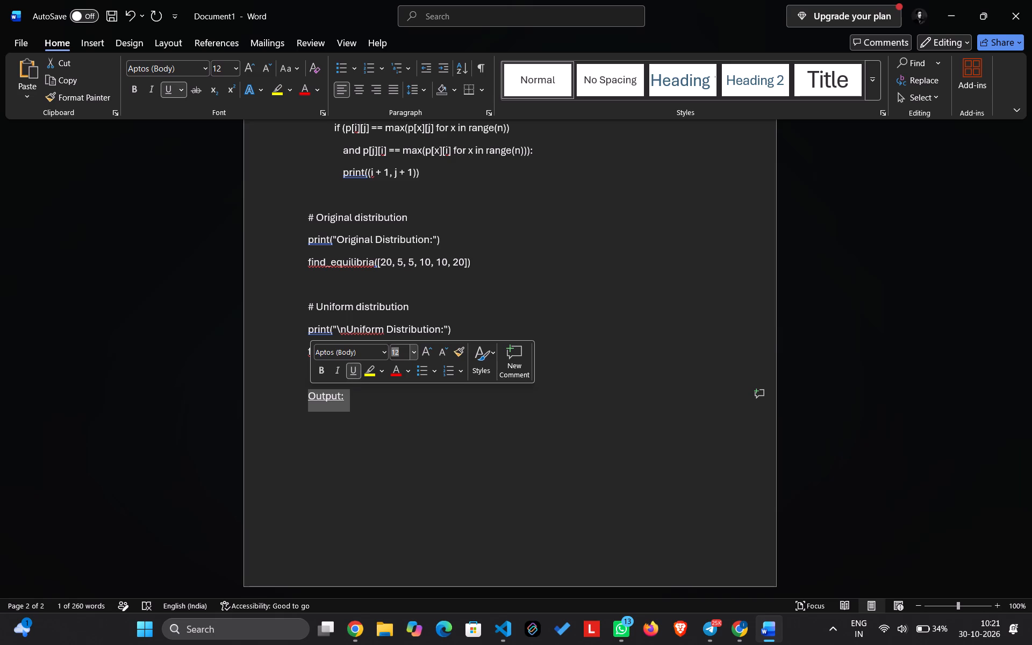
{"action": "type", "text": "15"}
{"action": "key", "text": "Return"}
{"action": "left_click", "coordinate": [397, 393]}
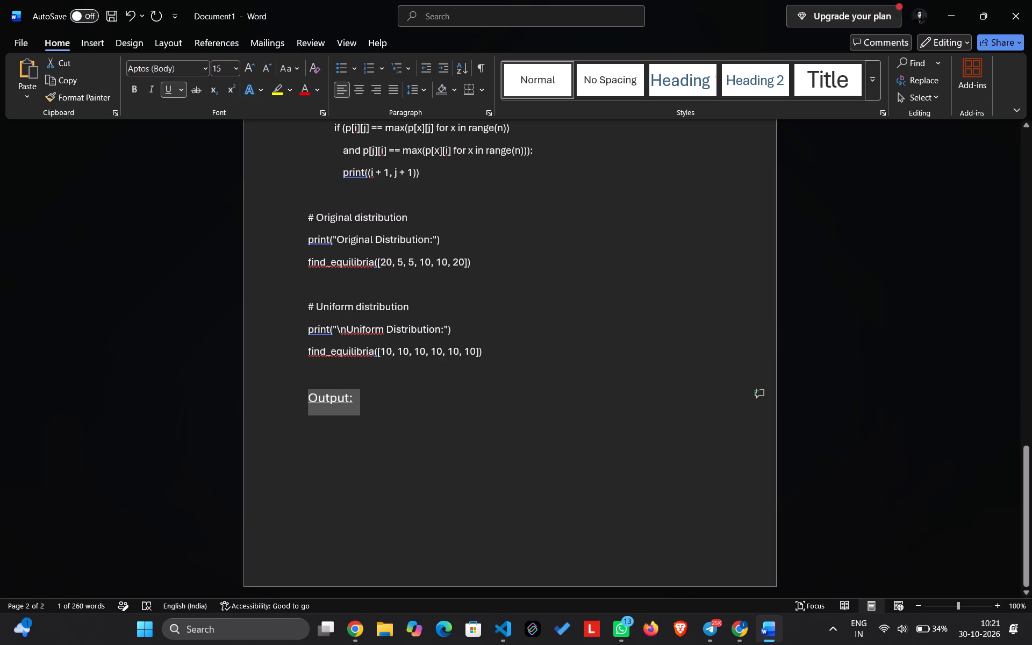
Format the "Sol:" label above the code at font size 15, underlined and bold.
{"action": "scroll", "coordinate": [397, 393], "scroll_direction": "up", "scroll_amount": 2}
{"action": "scroll", "coordinate": [397, 393], "scroll_direction": "down", "scroll_amount": 1}
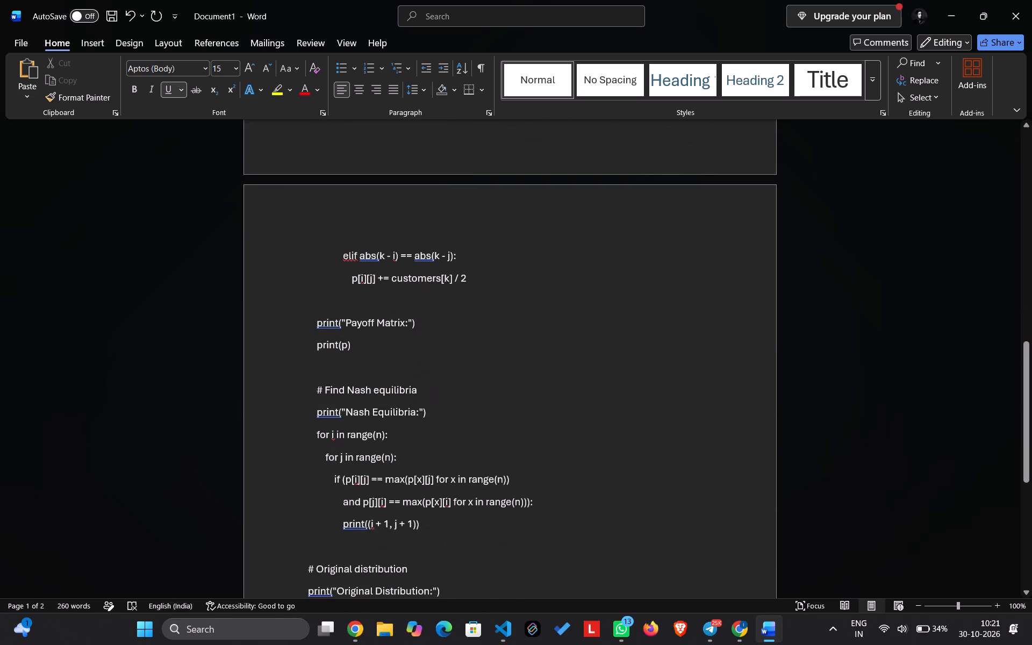
{"action": "scroll", "coordinate": [381, 327], "scroll_direction": "up", "scroll_amount": 3}
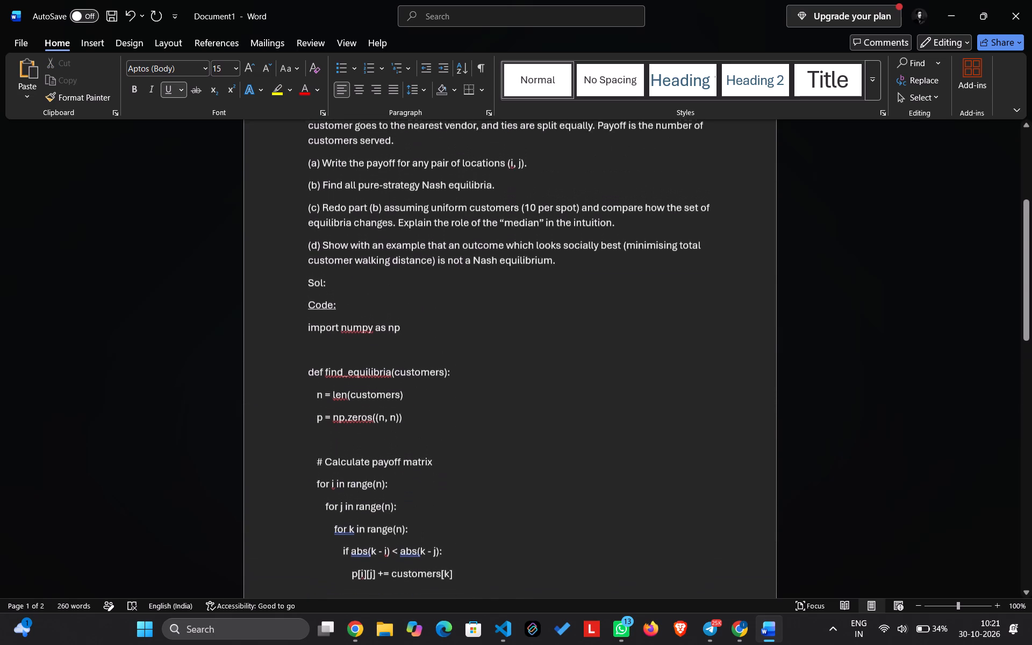
{"action": "left_click_drag", "start_coordinate": [328, 278], "coordinate": [332, 298]}
{"action": "left_click", "coordinate": [346, 290]}
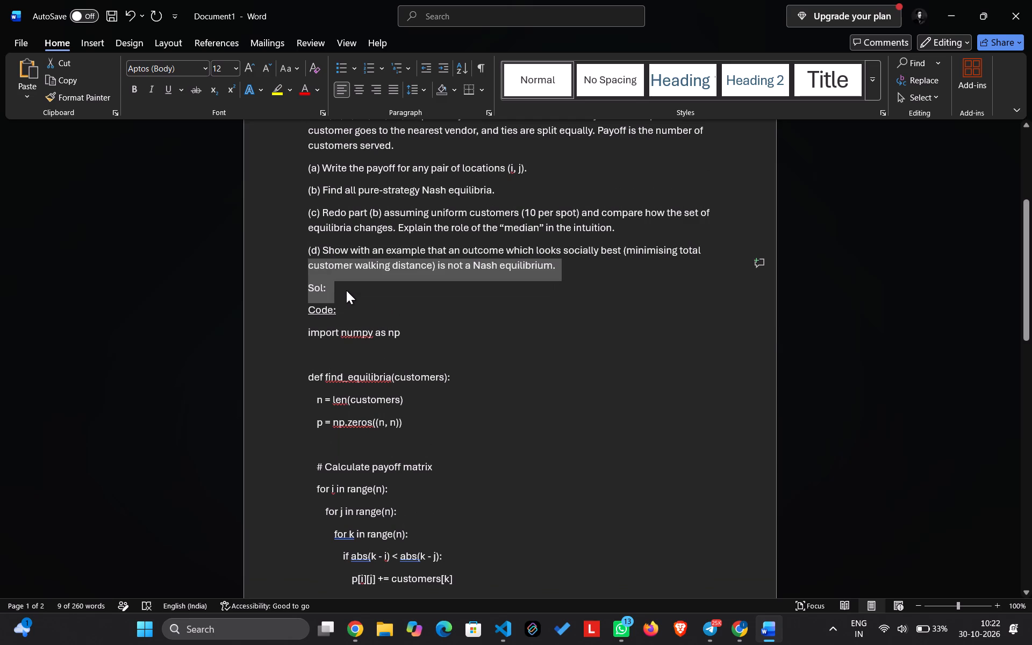
{"action": "left_click_drag", "start_coordinate": [332, 287], "coordinate": [309, 287]}
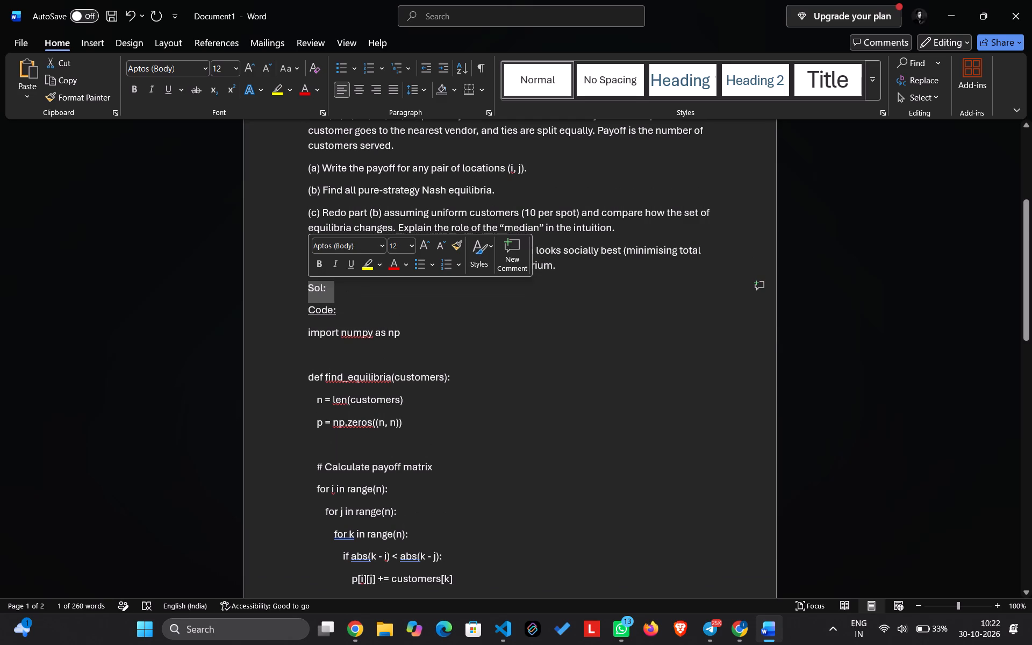
{"action": "double_click", "coordinate": [397, 241]}
{"action": "left_click", "coordinate": [397, 241]}
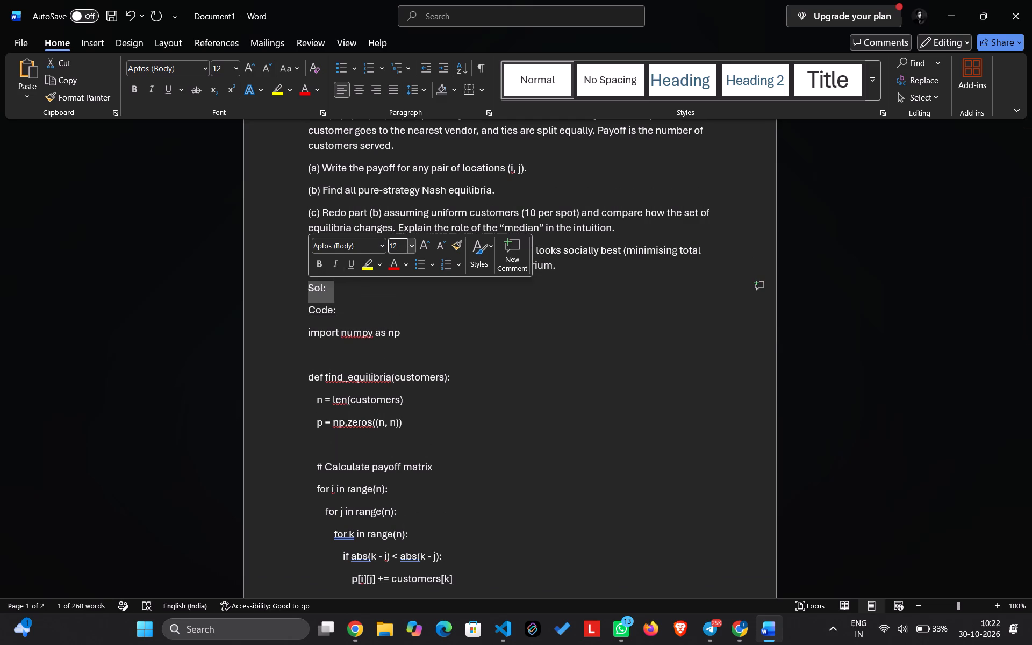
{"action": "left_click", "coordinate": [397, 241]}
{"action": "key", "text": "BackSpace"}
{"action": "key", "text": "5"}
{"action": "left_click", "coordinate": [352, 266]}
{"action": "left_click", "coordinate": [314, 264]}
{"action": "left_click", "coordinate": [377, 300]}
Make the "Output:" label at the end of the document bold.
{"action": "scroll", "coordinate": [377, 300], "scroll_direction": "down", "scroll_amount": 4}
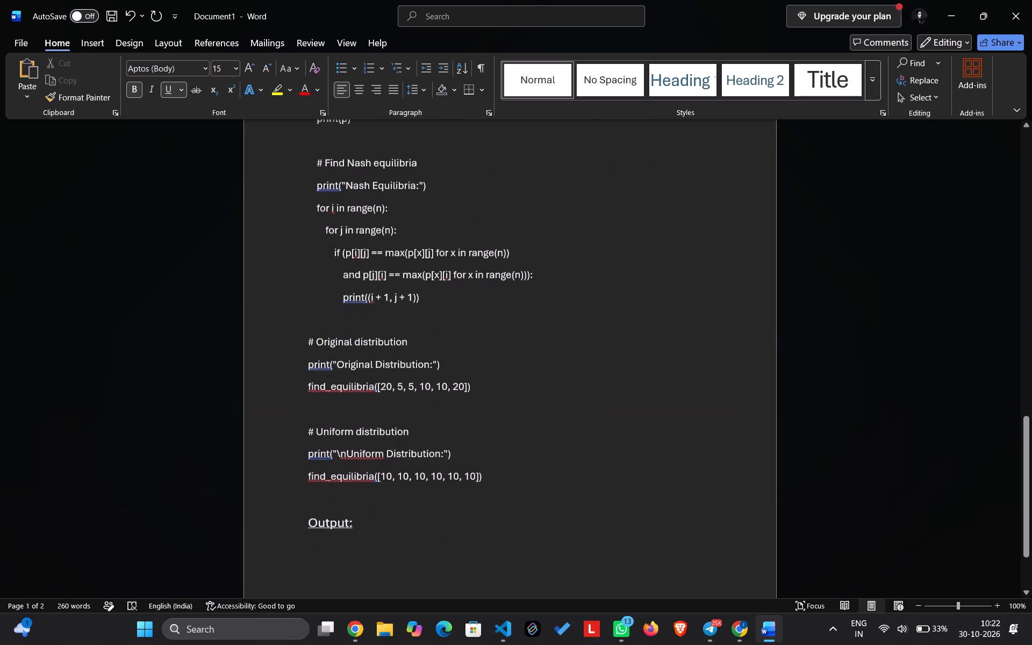
{"action": "left_click_drag", "start_coordinate": [363, 522], "coordinate": [288, 512]}
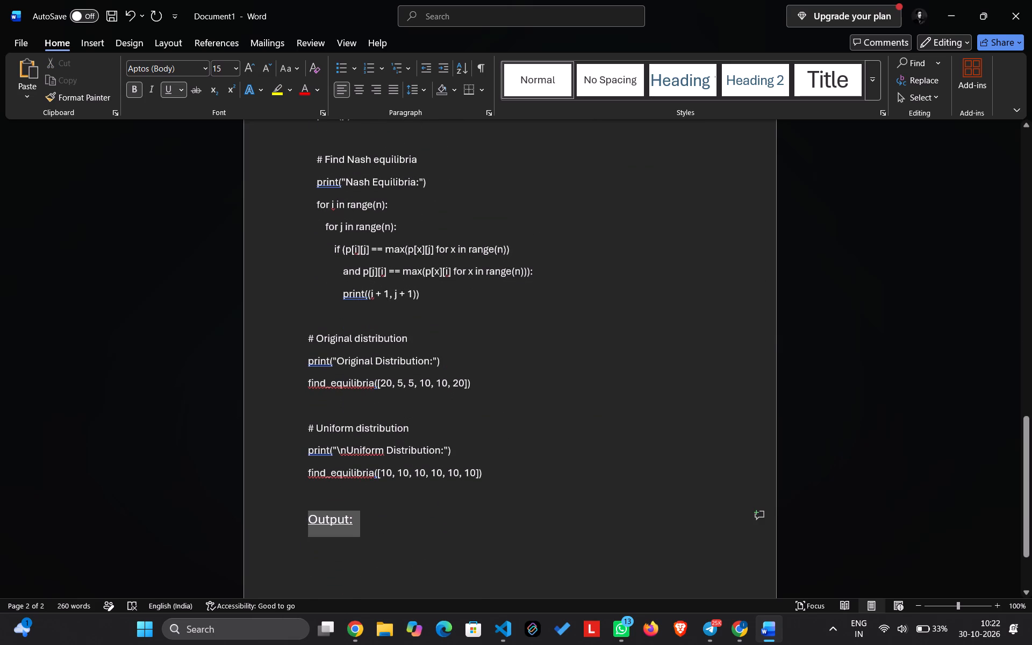
{"action": "left_click", "coordinate": [296, 491]}
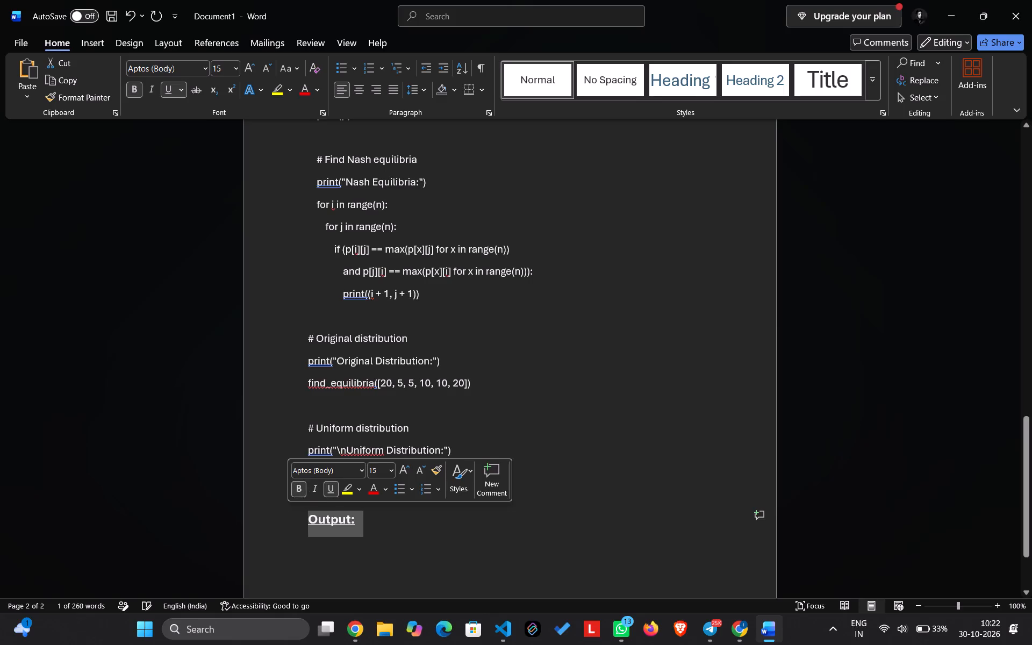
{"action": "left_click", "coordinate": [448, 539]}
Capture a rectangular screenshot of the Colab cell's full output, covering the Original and Uniform Distribution results.
{"action": "key", "text": "alt+Tab"}
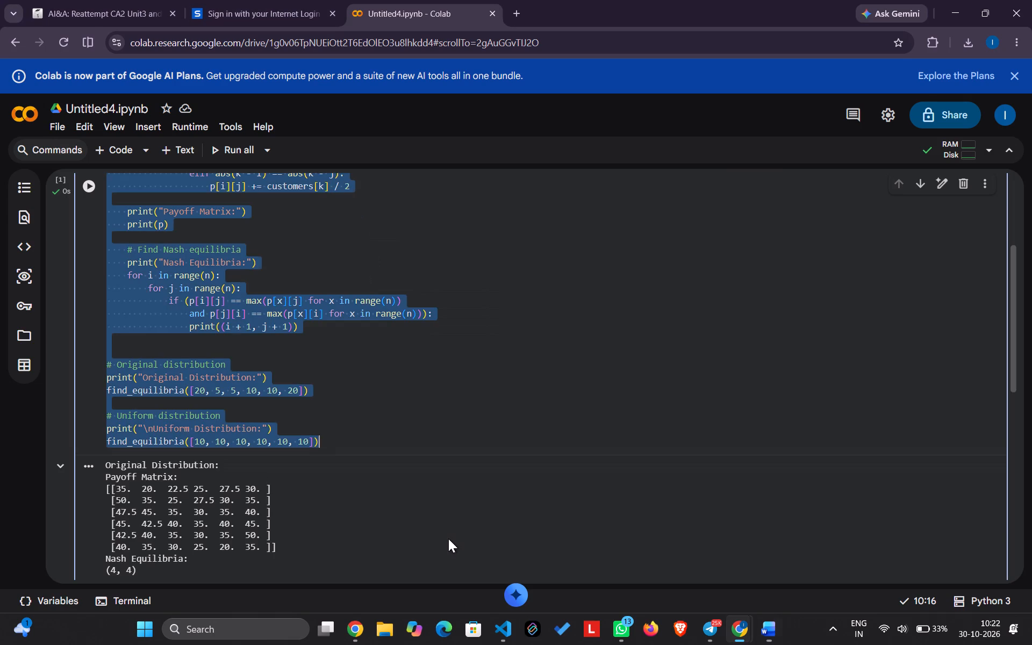
{"action": "left_click", "coordinate": [384, 452]}
{"action": "scroll", "coordinate": [384, 452], "scroll_direction": "down", "scroll_amount": 2}
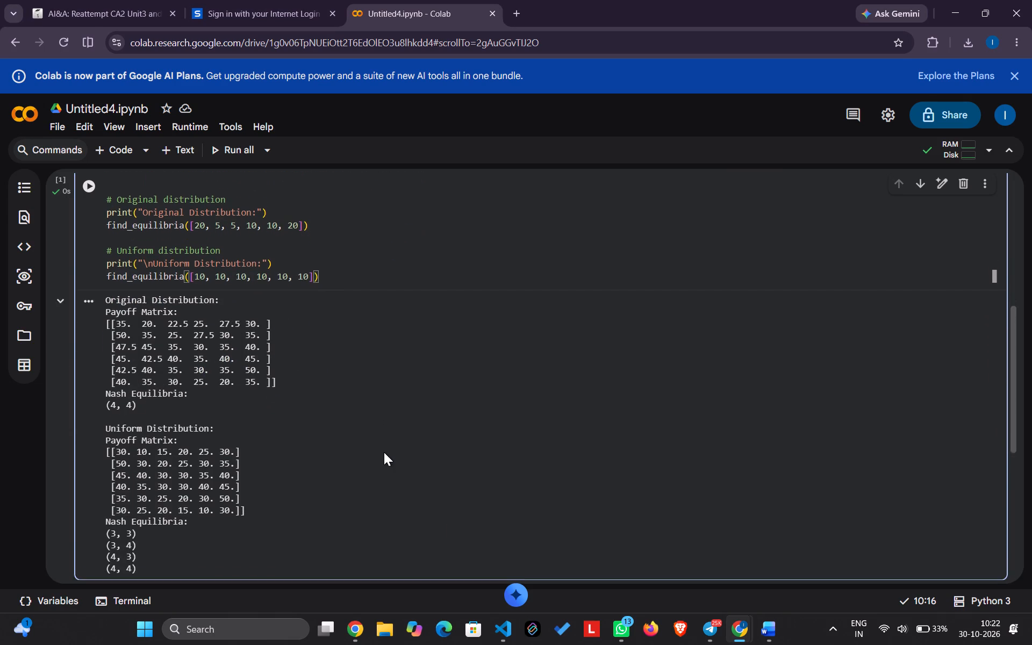
{"action": "scroll", "coordinate": [384, 452], "scroll_direction": "down", "scroll_amount": 1}
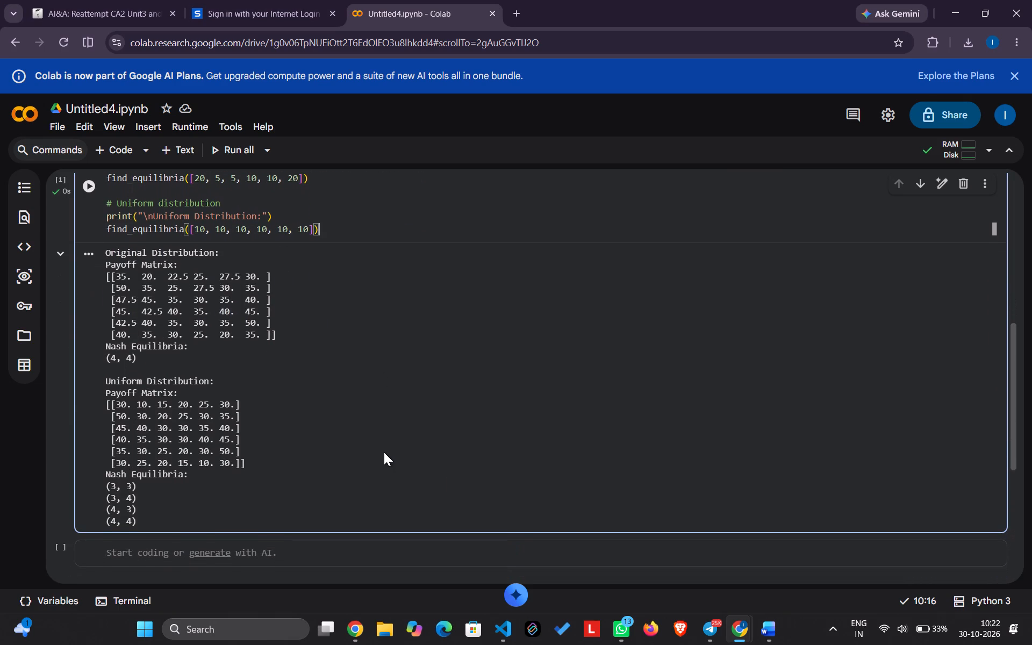
{"action": "key", "text": "shift+super+s"}
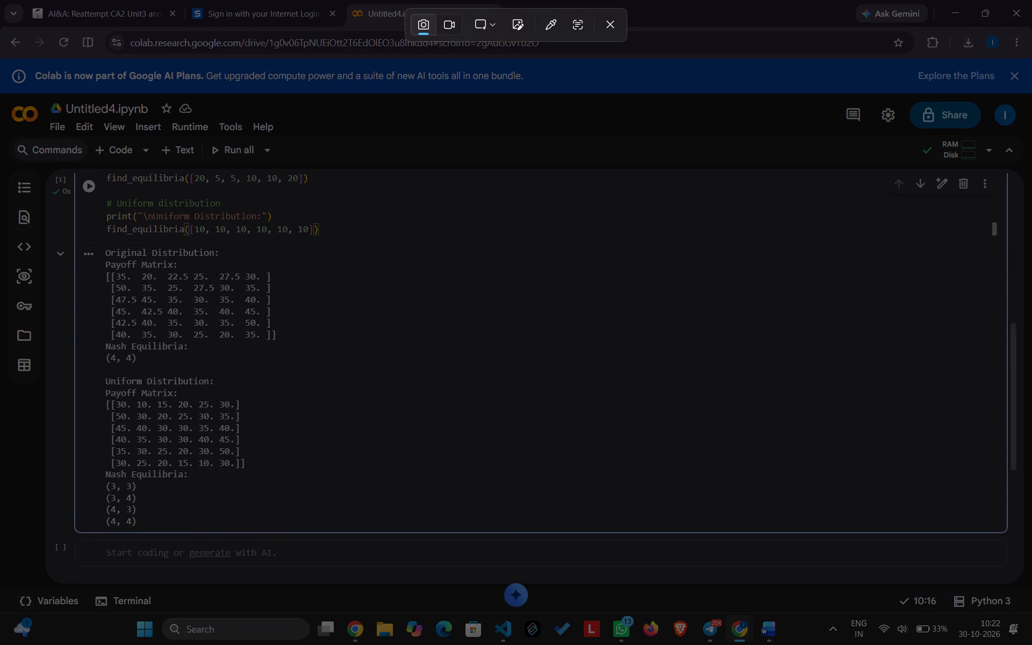
{"action": "left_click_drag", "start_coordinate": [97, 243], "coordinate": [121, 303]}
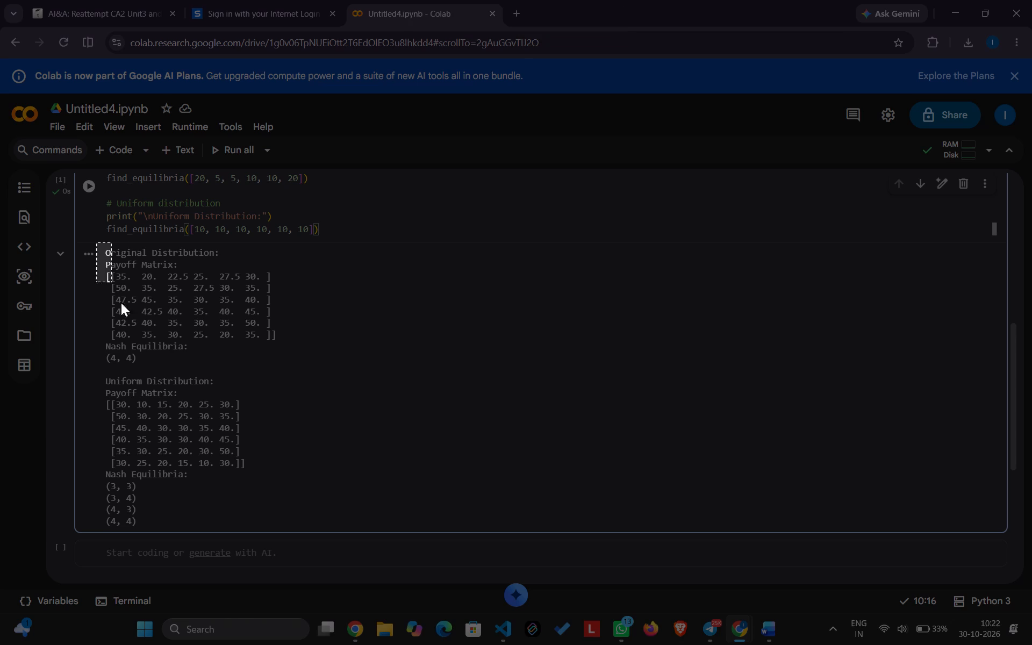
{"action": "left_click_drag", "start_coordinate": [121, 303], "coordinate": [420, 549]}
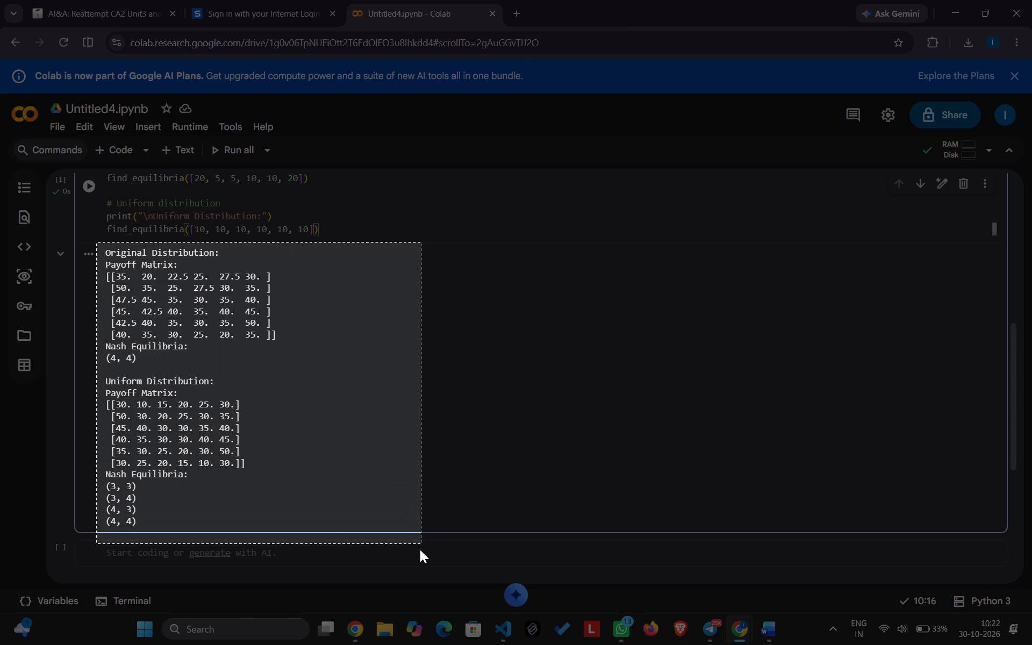
Tighten the capture area around the Original and Uniform Distribution results and finish the screenshot.
{"action": "left_click_drag", "start_coordinate": [420, 549], "coordinate": [369, 533]}
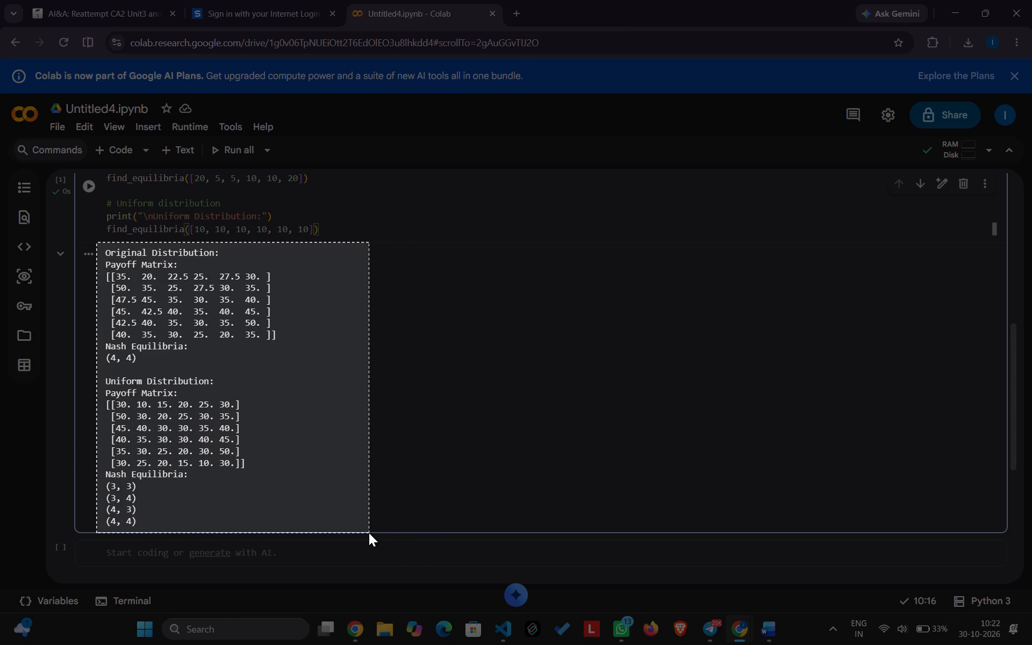
{"action": "left_click_drag", "start_coordinate": [369, 533], "coordinate": [367, 528]}
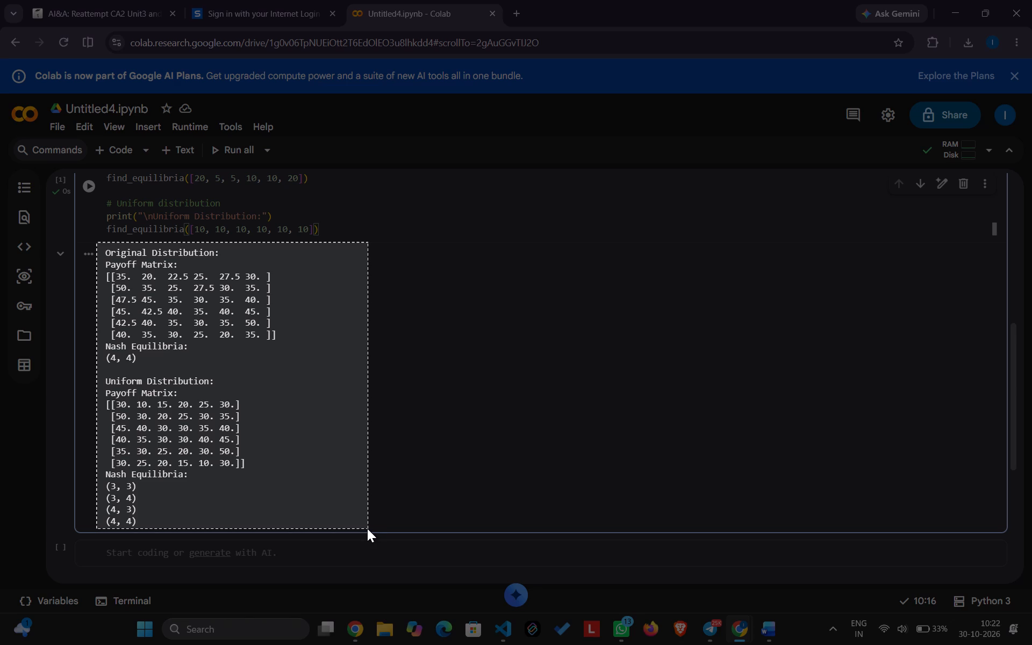
{"action": "left_click_drag", "start_coordinate": [367, 528], "coordinate": [361, 528]}
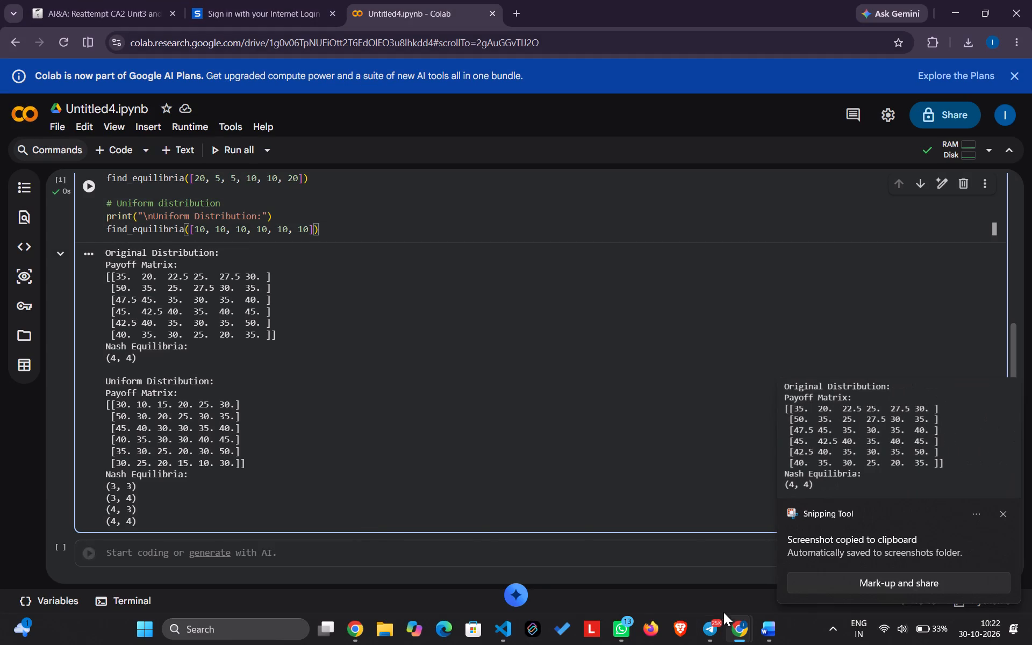
Switch to Word and paste the output screenshot on a new line below the "Output:" label.
{"action": "left_click", "coordinate": [760, 622]}
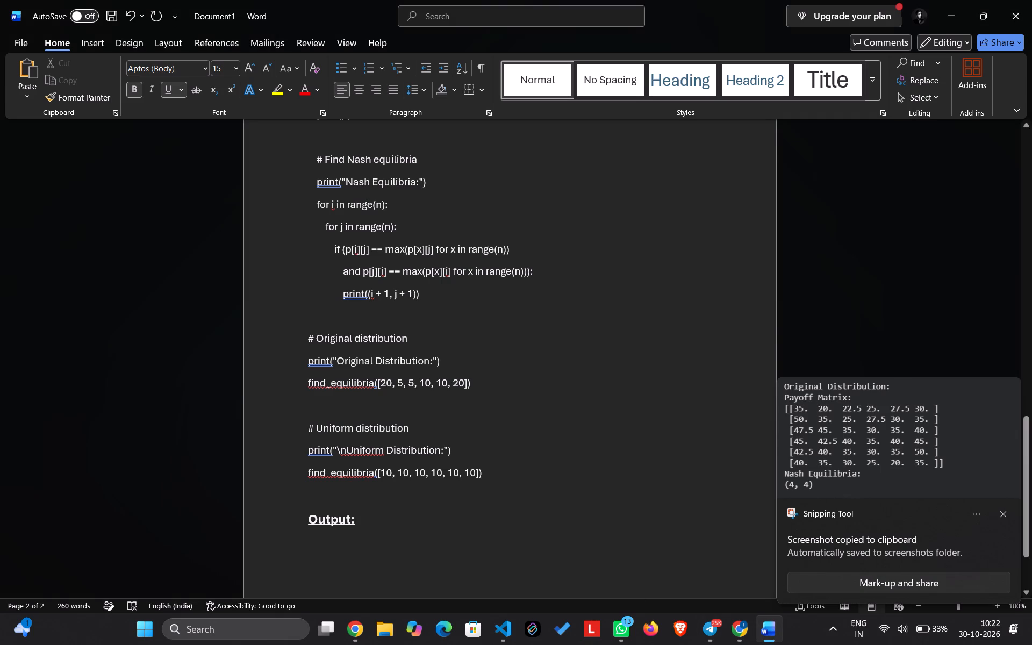
{"action": "key", "text": "Return"}
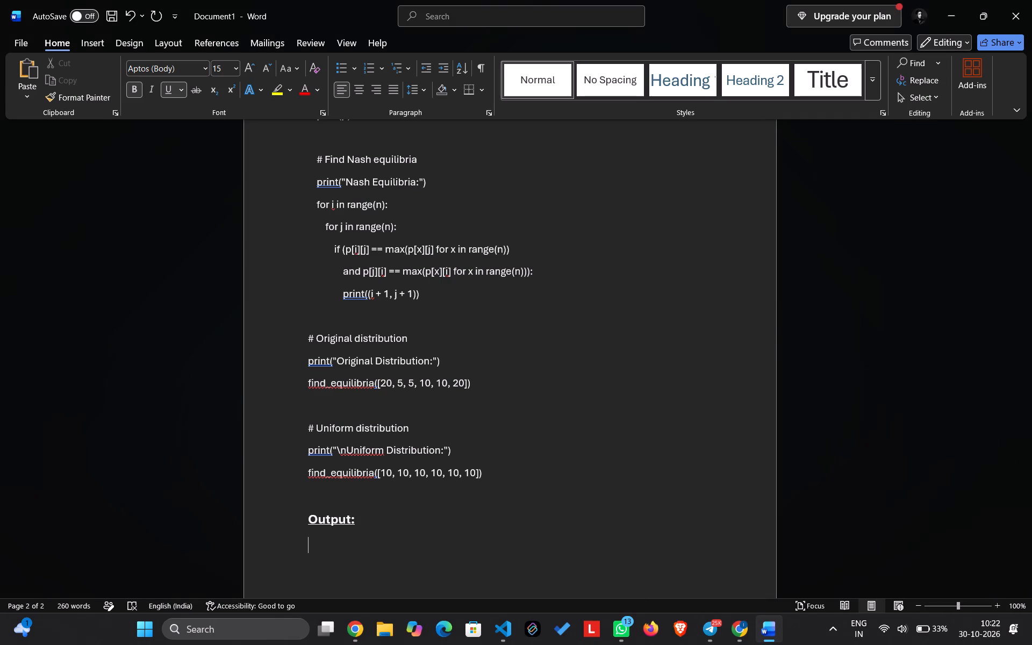
{"action": "key", "text": "ctrl+v"}
Insert five blank lines after the final find_equilibria call to push the "Output:" label onto the next page.
{"action": "scroll", "coordinate": [415, 542], "scroll_direction": "up", "scroll_amount": 2}
{"action": "scroll", "coordinate": [415, 542], "scroll_direction": "down", "scroll_amount": 1}
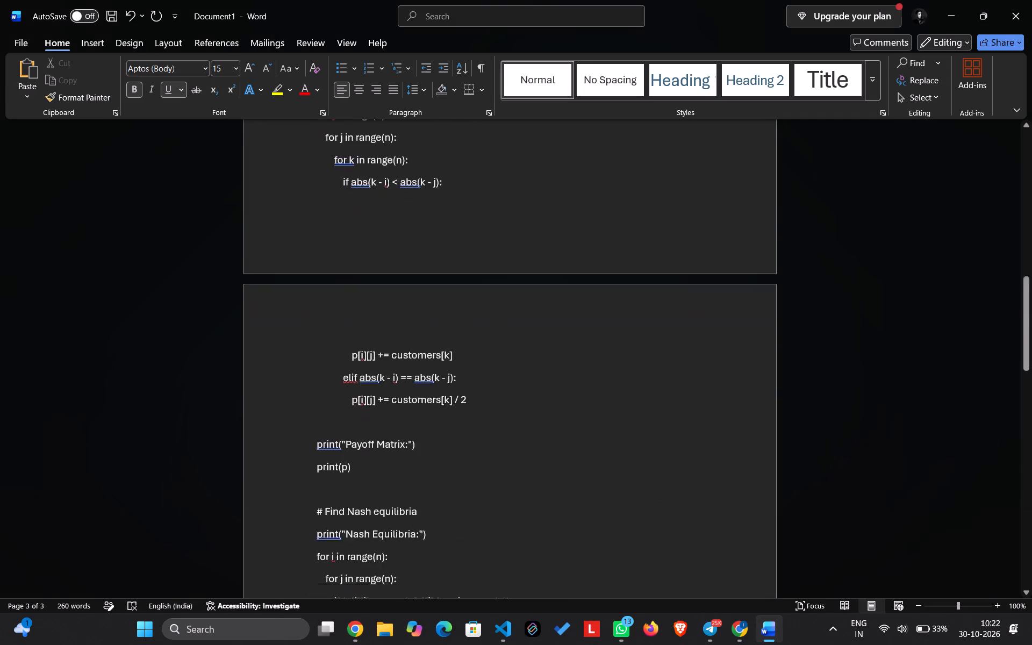
{"action": "scroll", "coordinate": [415, 542], "scroll_direction": "down", "scroll_amount": 1}
{"action": "left_click", "coordinate": [514, 344]}
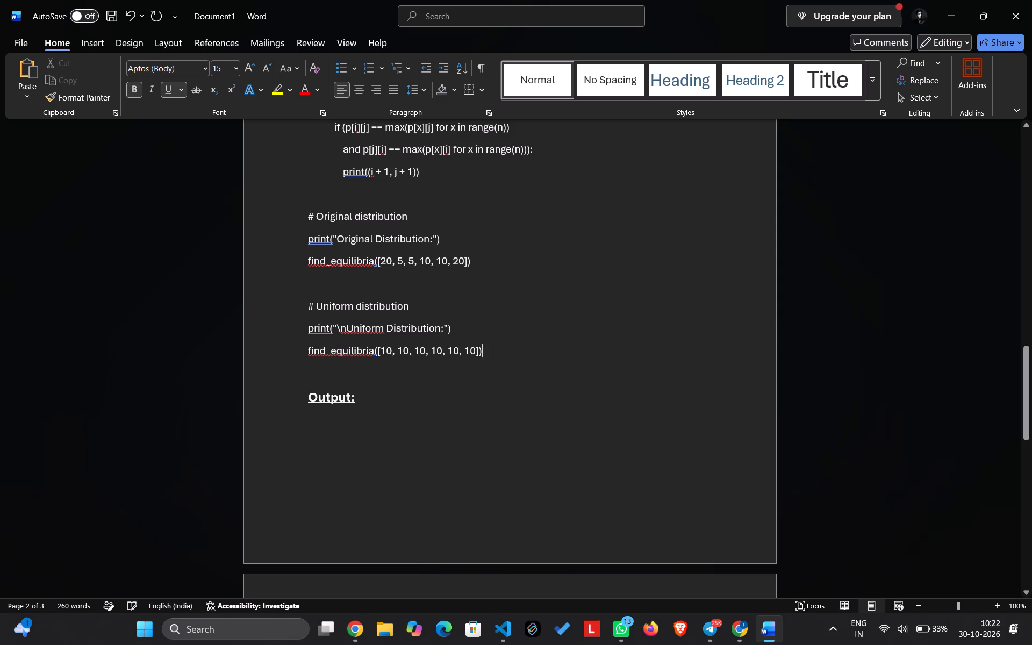
{"action": "key", "text": "Return"}
{"action": "key", "text": "Return"}
{"action": "key", "text": "Return"}
{"action": "key", "text": "Return"}
{"action": "key", "text": "Return"}
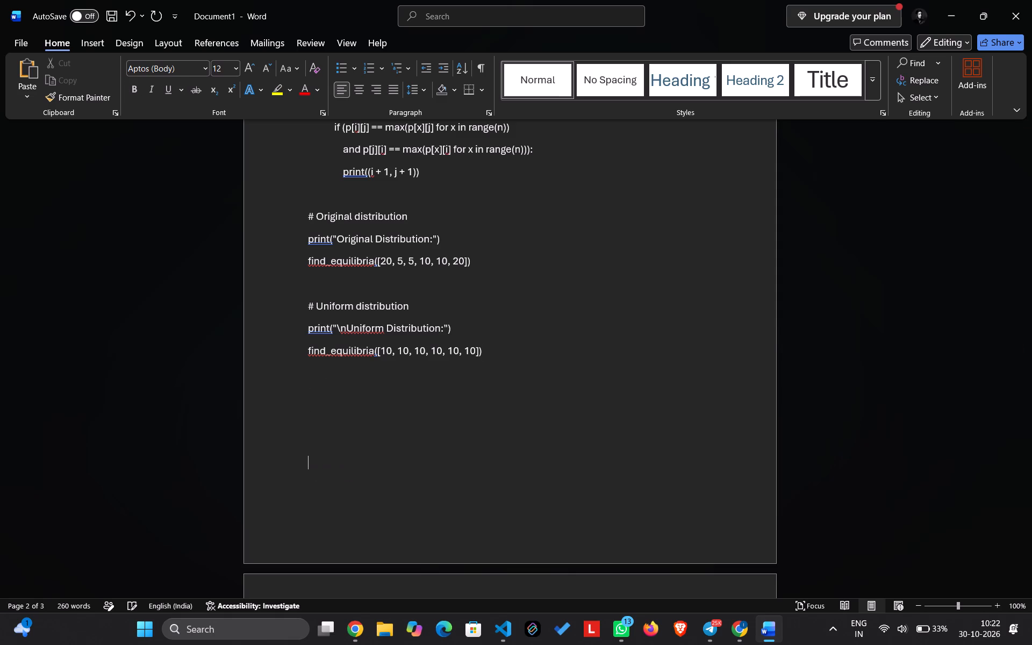
Center the output screenshot below the "Output:" label.
{"action": "scroll", "coordinate": [514, 344], "scroll_direction": "down", "scroll_amount": 1}
{"action": "left_click", "coordinate": [430, 353]}
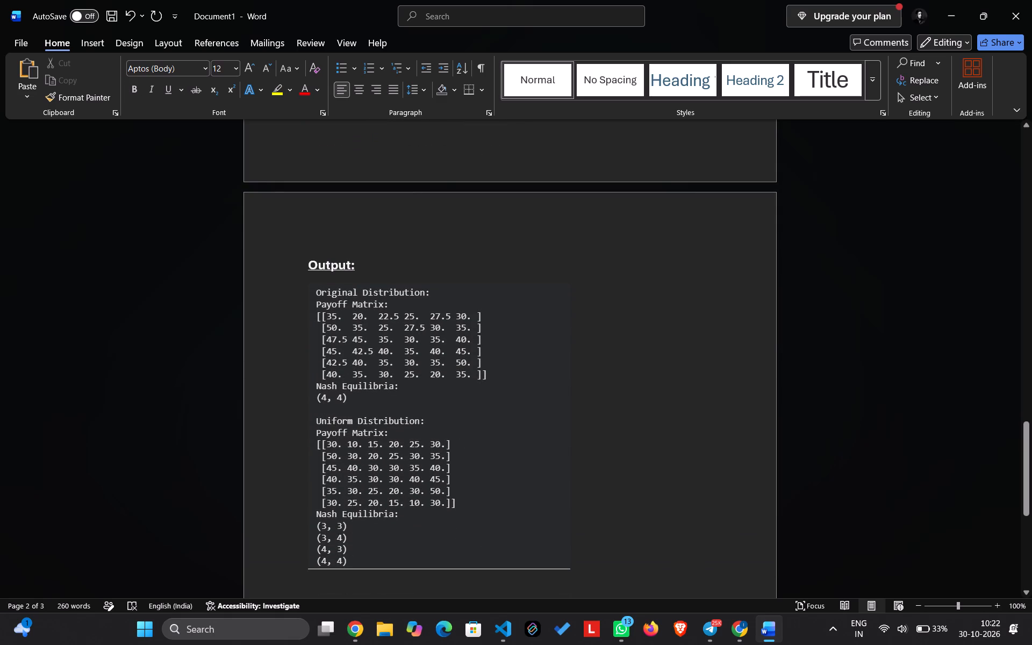
{"action": "left_click", "coordinate": [357, 96]}
{"action": "left_click", "coordinate": [701, 450]}
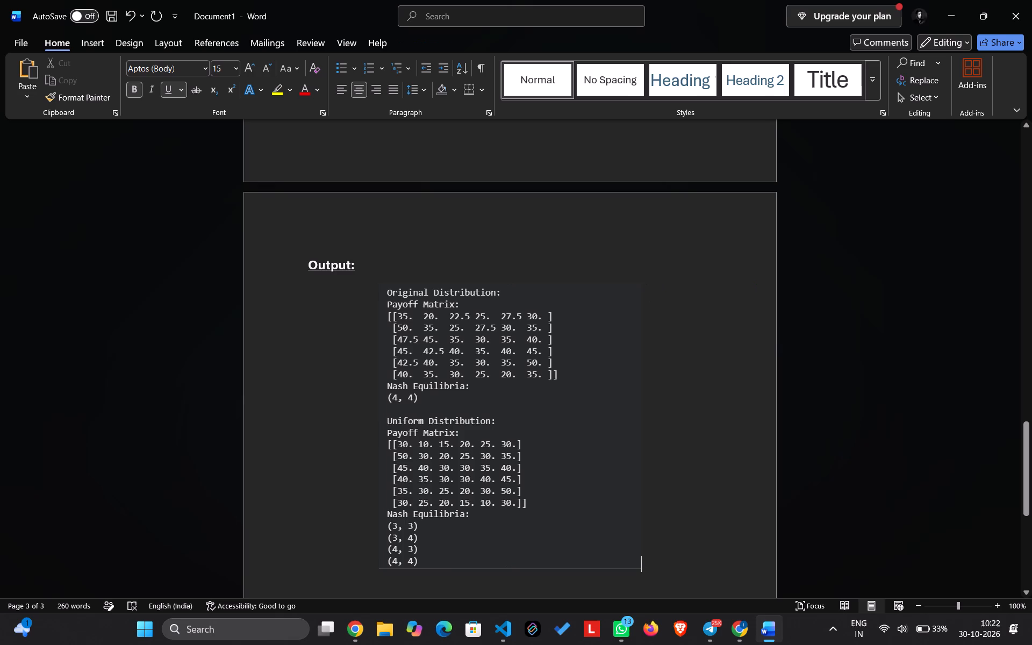
Review the document from the output screenshot back to the student details on the first page.
{"action": "scroll", "coordinate": [701, 450], "scroll_direction": "up", "scroll_amount": 3}
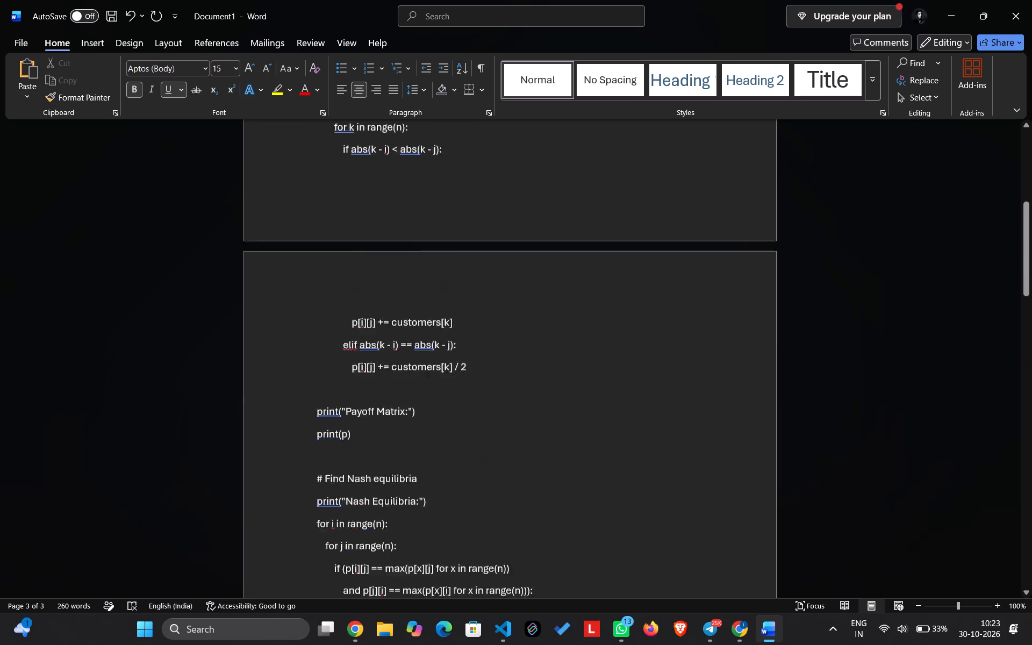
{"action": "scroll", "coordinate": [701, 450], "scroll_direction": "up", "scroll_amount": 3}
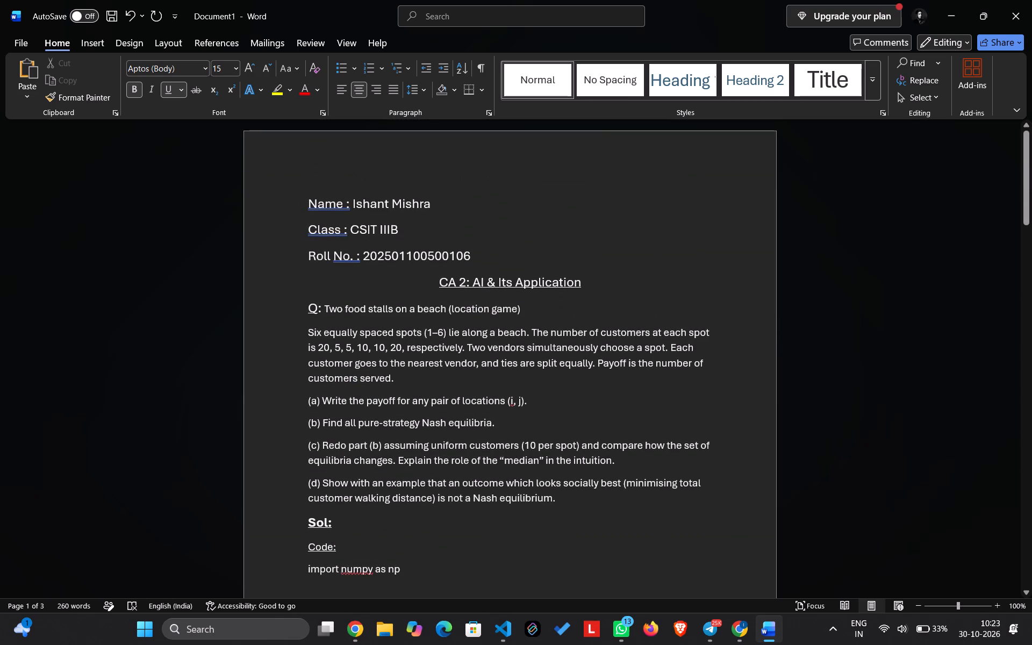
{"action": "left_click", "coordinate": [865, 512]}
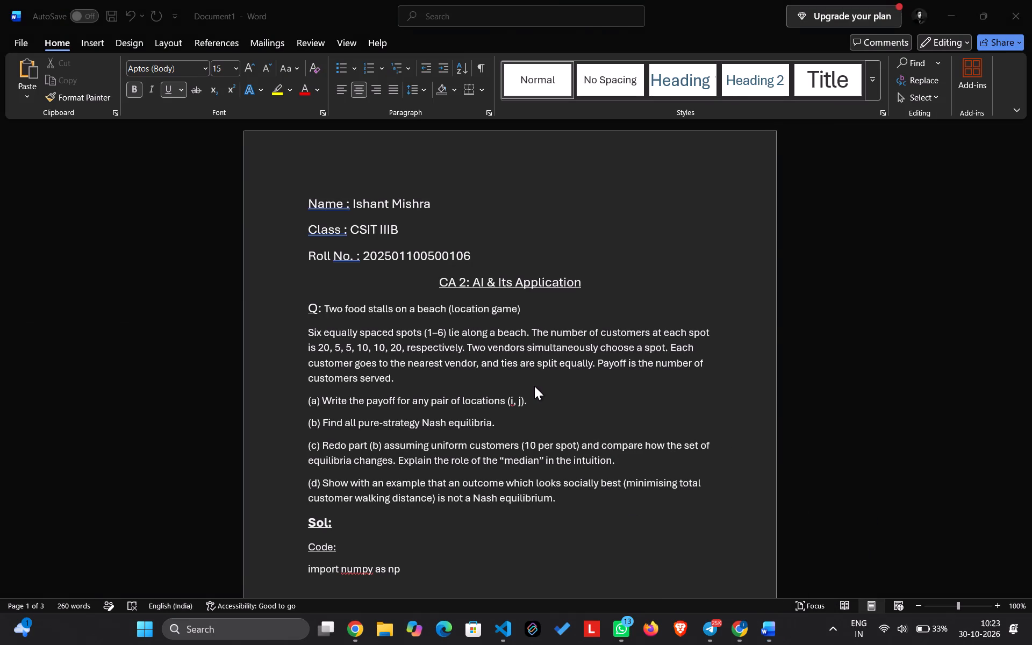
{"action": "scroll", "coordinate": [534, 386], "scroll_direction": "up", "scroll_amount": 1}
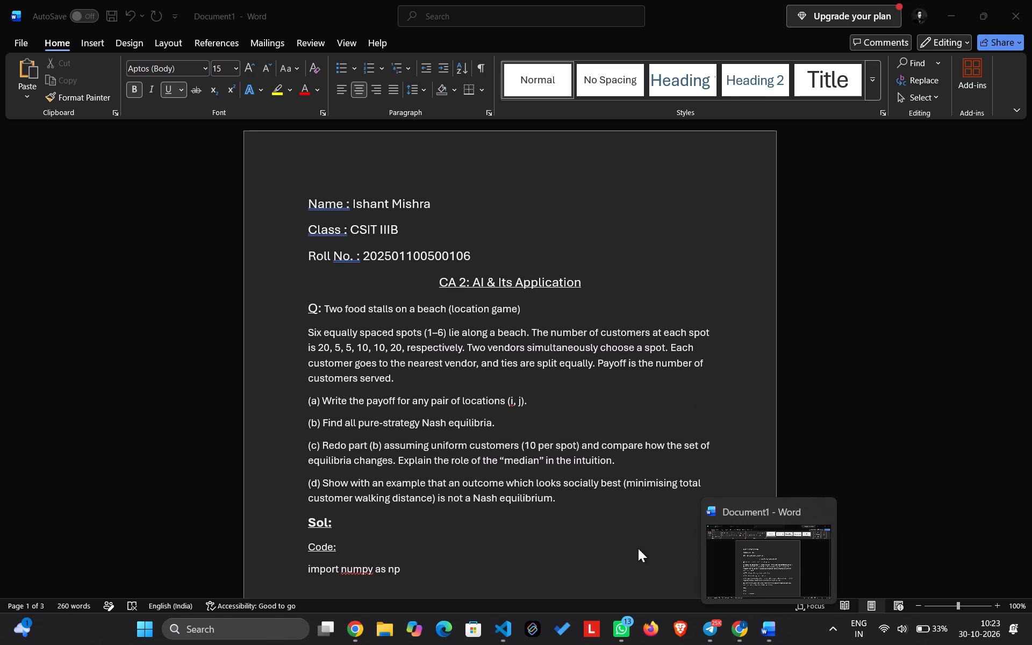
Switch to the Colab notebook and review the find_equilibria code, including its comment lines and print statements.
{"action": "left_click", "coordinate": [362, 619]}
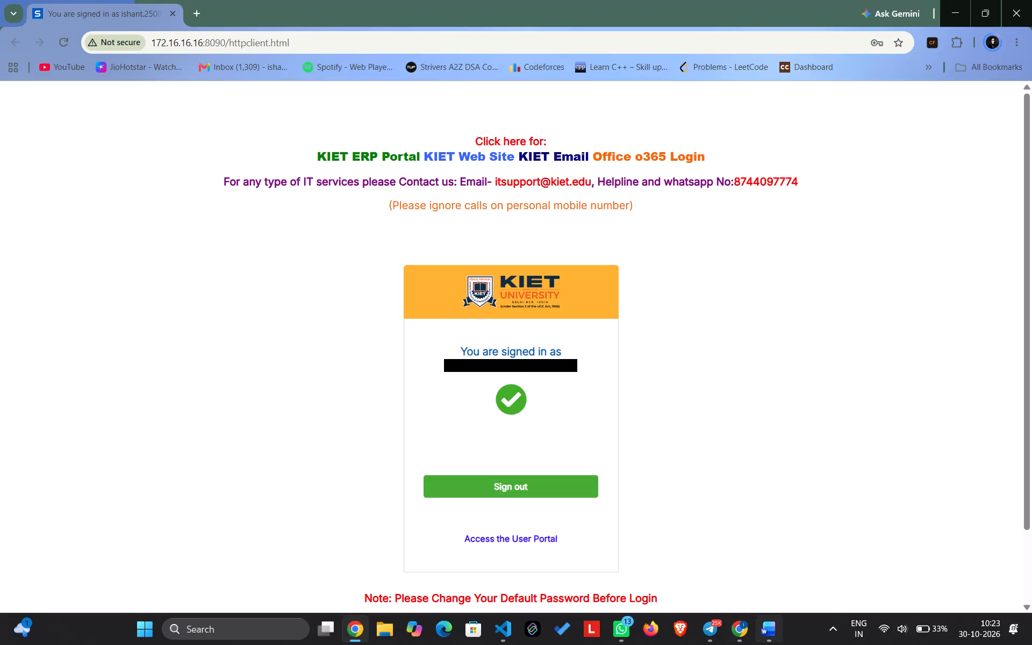
{"action": "left_click", "coordinate": [752, 540]}
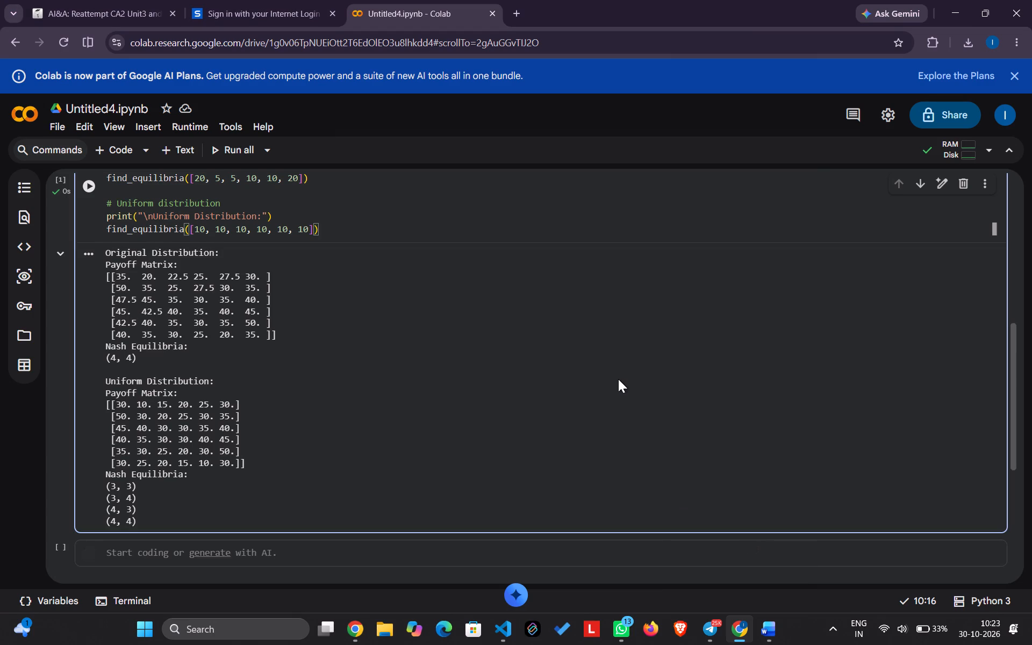
{"action": "scroll", "coordinate": [618, 379], "scroll_direction": "up", "scroll_amount": 7}
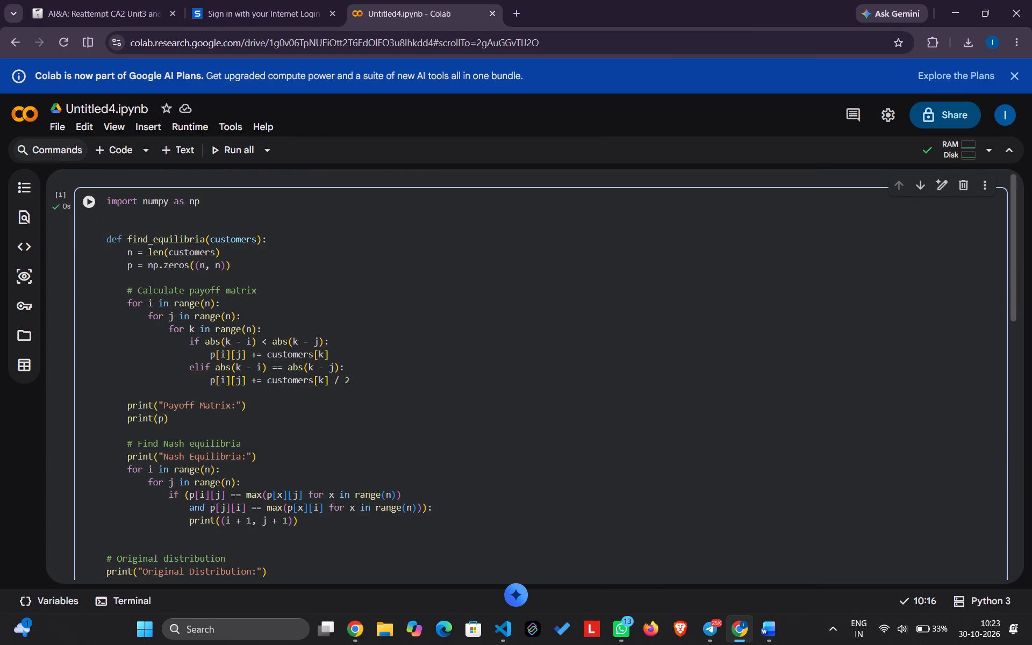
{"action": "scroll", "coordinate": [378, 309], "scroll_direction": "down", "scroll_amount": 1}
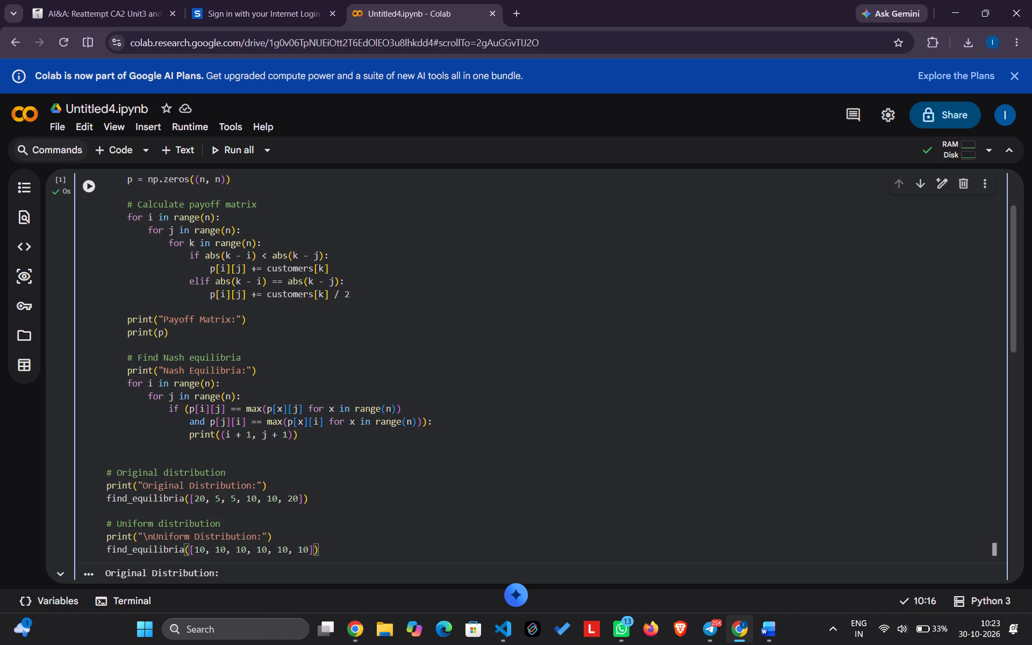
{"action": "left_click", "coordinate": [378, 309]}
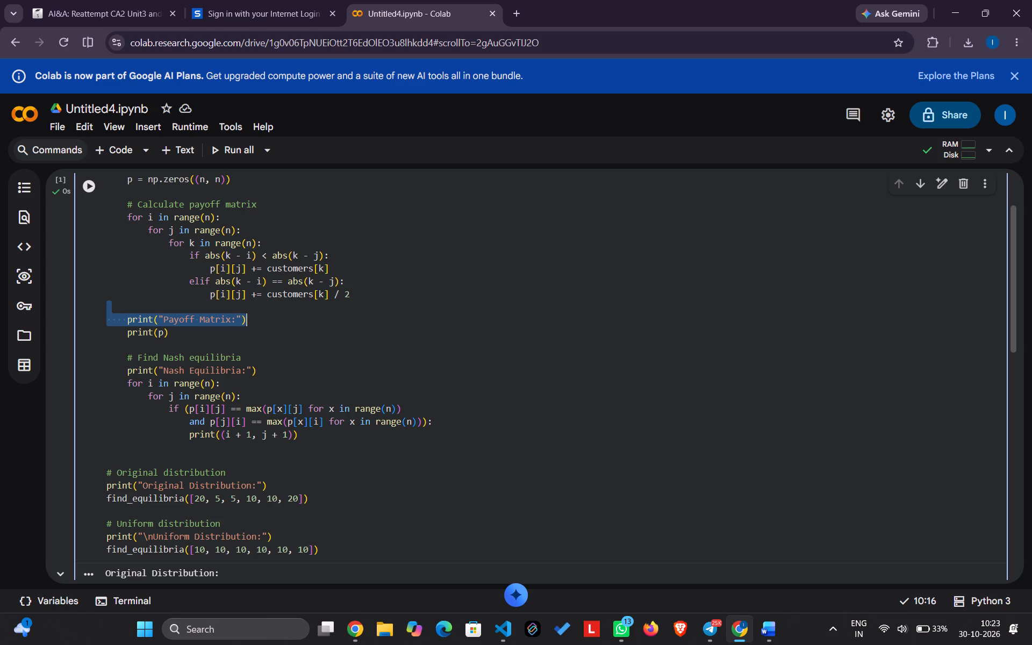
{"action": "left_click", "coordinate": [424, 365]}
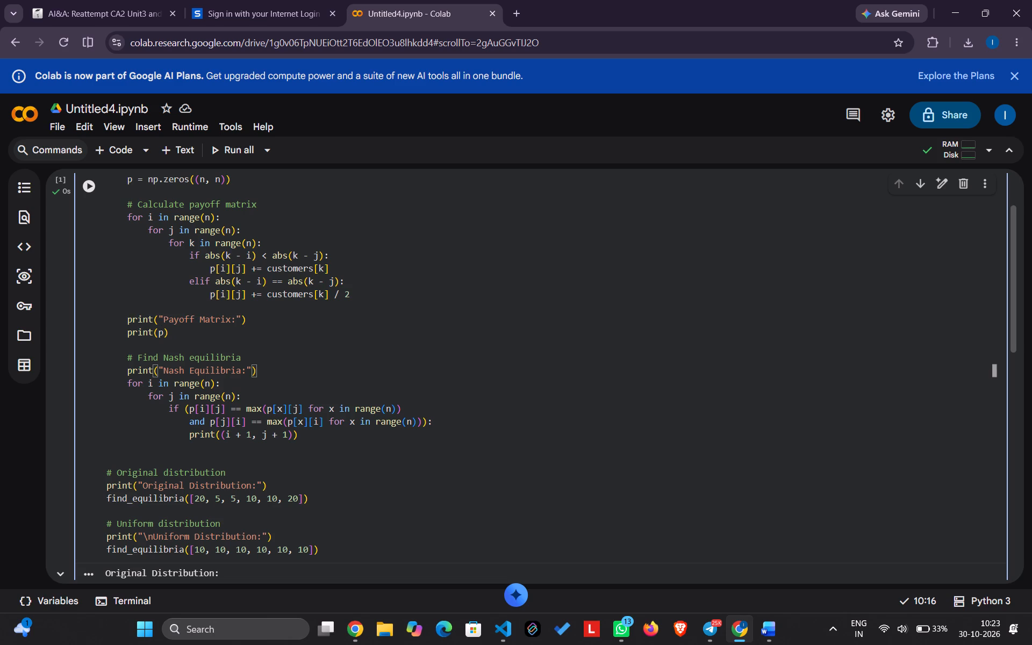
{"action": "scroll", "coordinate": [460, 443], "scroll_direction": "up", "scroll_amount": 2}
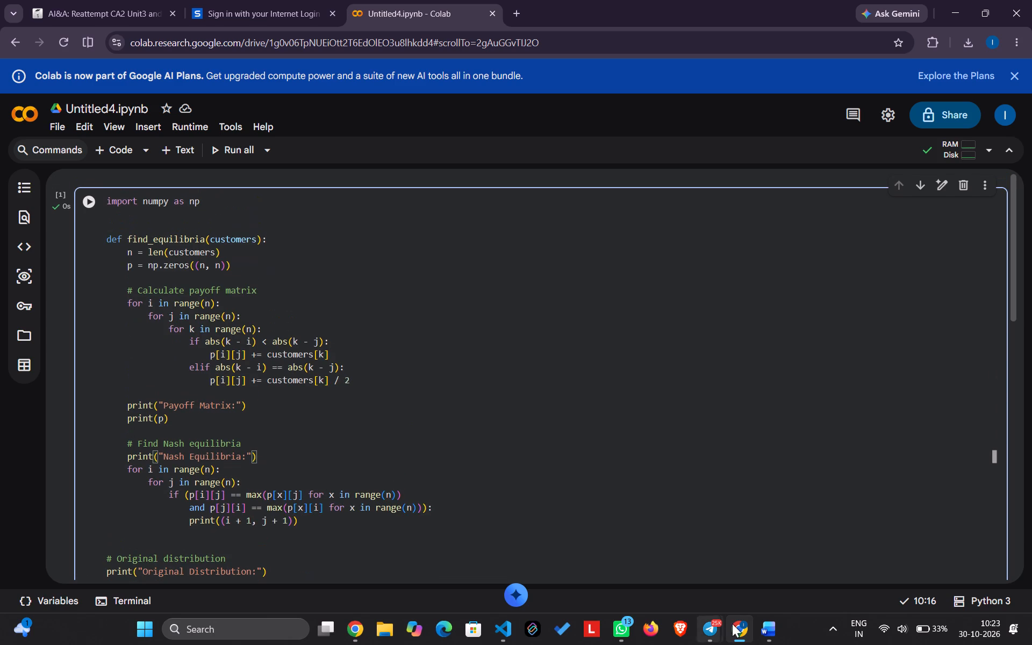
Switch back to the Word document.
{"action": "left_click", "coordinate": [765, 635]}
{"action": "scroll", "coordinate": [551, 316], "scroll_direction": "down", "scroll_amount": 2}
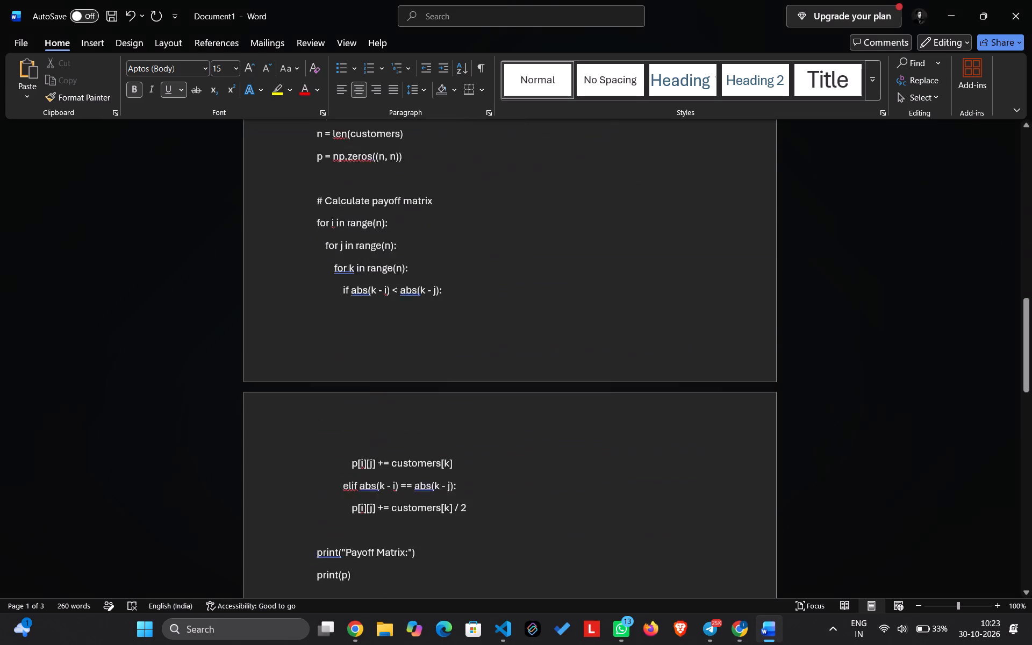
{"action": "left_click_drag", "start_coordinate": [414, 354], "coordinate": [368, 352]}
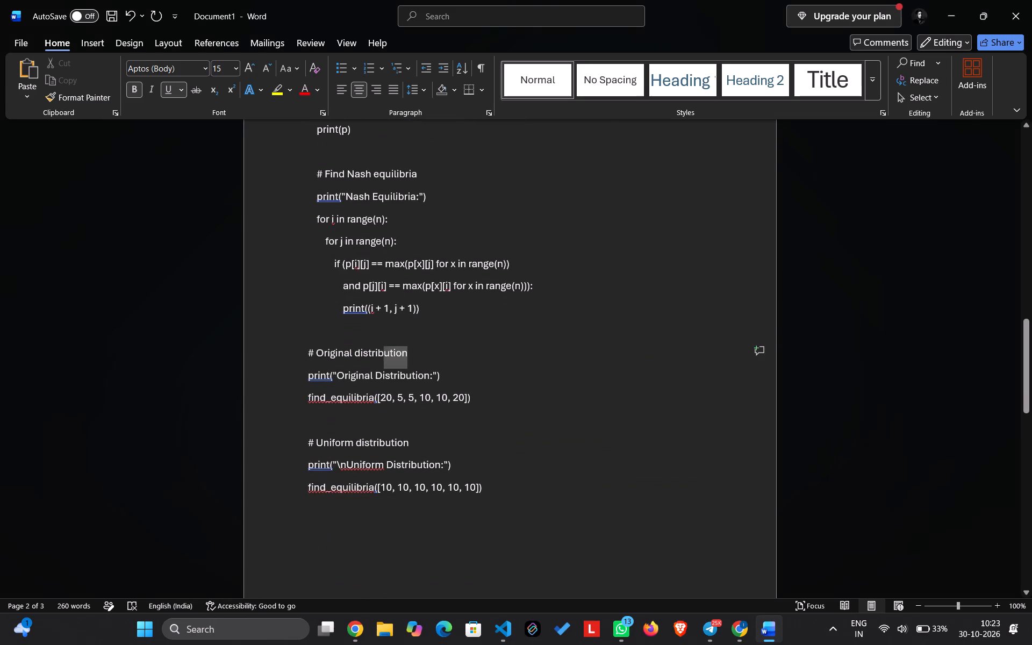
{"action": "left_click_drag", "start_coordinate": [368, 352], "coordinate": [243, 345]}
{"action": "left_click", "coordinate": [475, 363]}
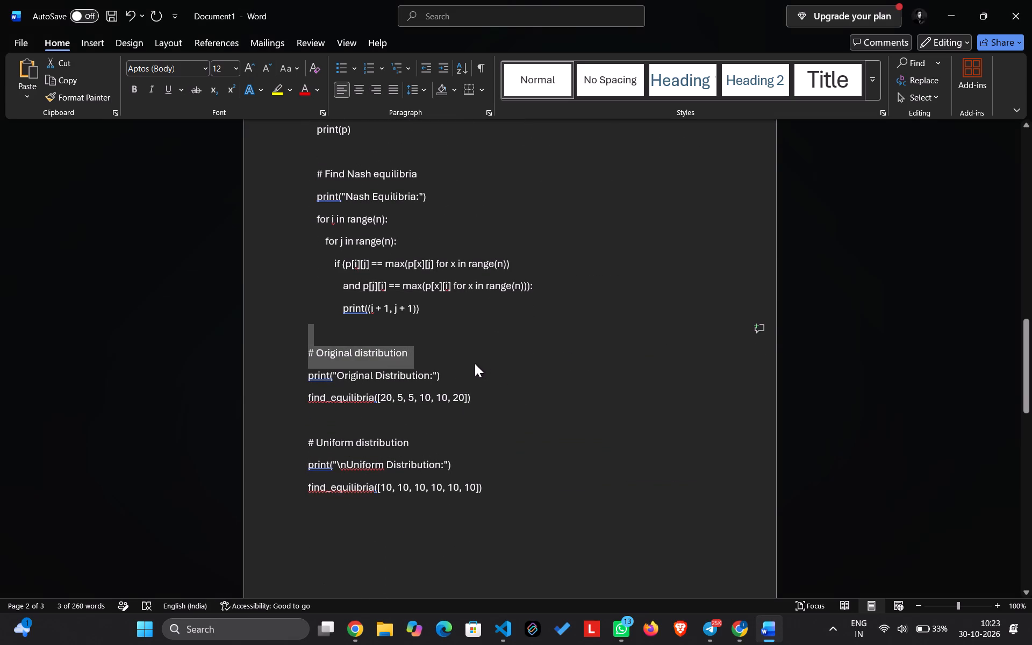
Delete the "# Find Nash equilibria" comment from the document's code, keeping one blank line before the print statement.
{"action": "scroll", "coordinate": [475, 363], "scroll_direction": "up", "scroll_amount": 3}
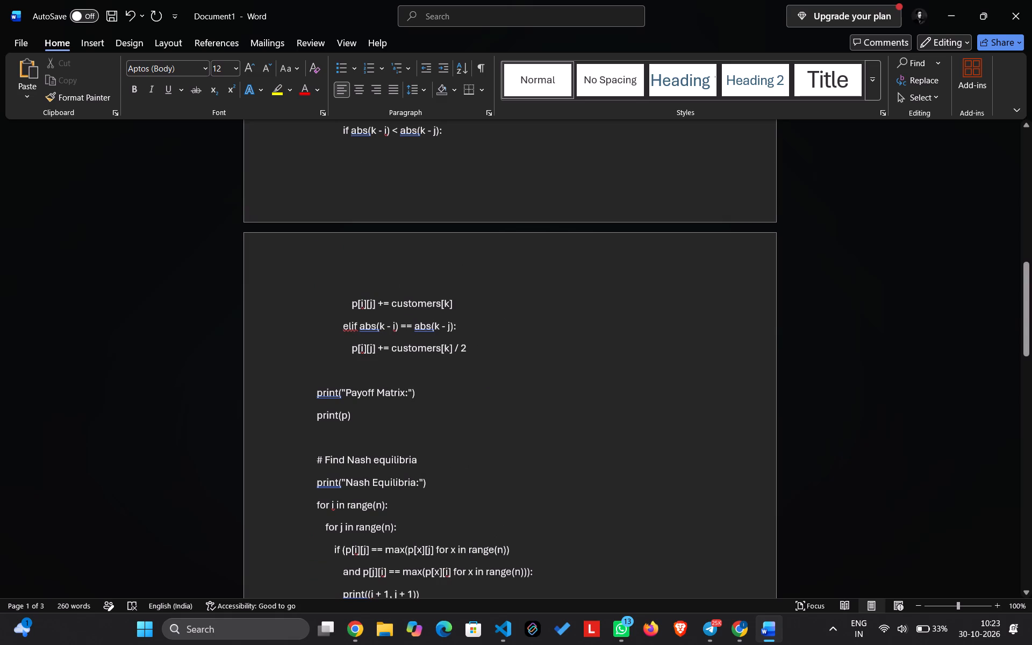
{"action": "left_click_drag", "start_coordinate": [425, 458], "coordinate": [274, 452]}
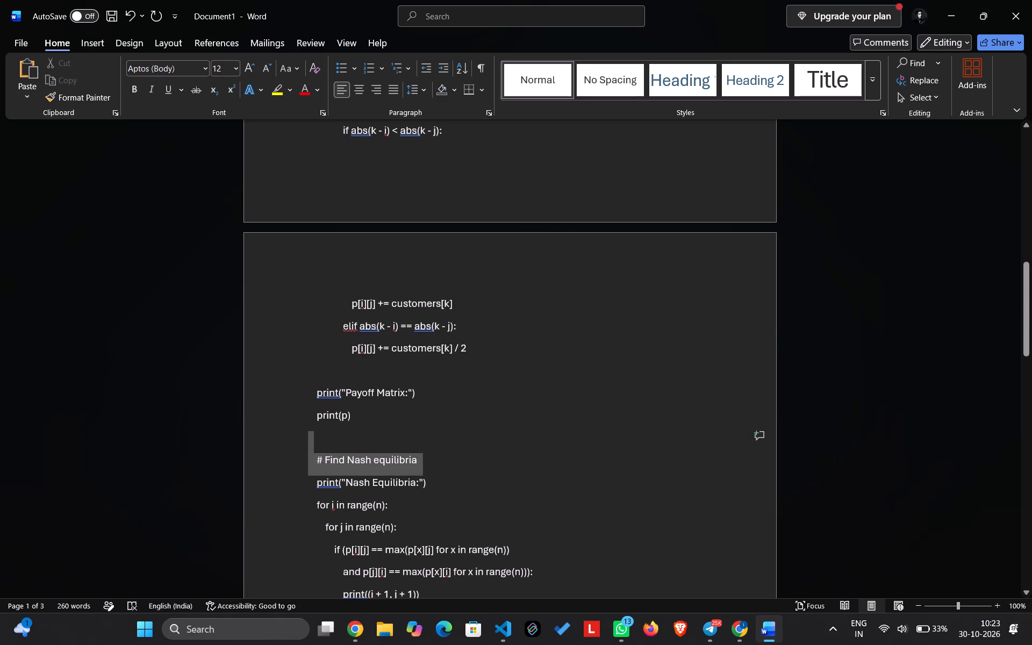
{"action": "left_click_drag", "start_coordinate": [274, 452], "coordinate": [270, 452]}
{"action": "key", "text": "BackSpace"}
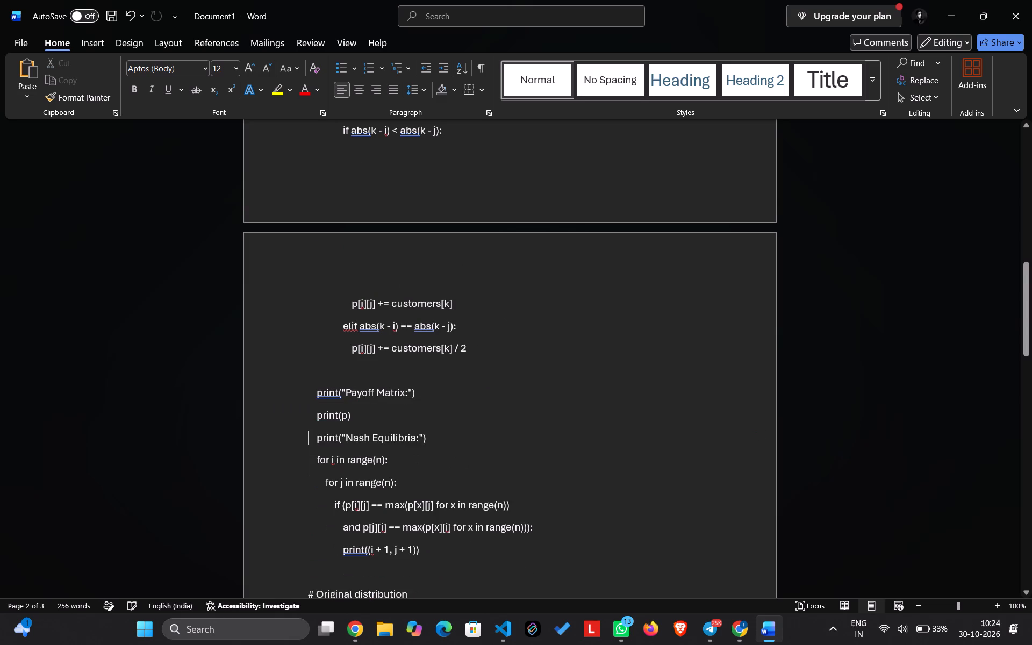
{"action": "key", "text": "Return"}
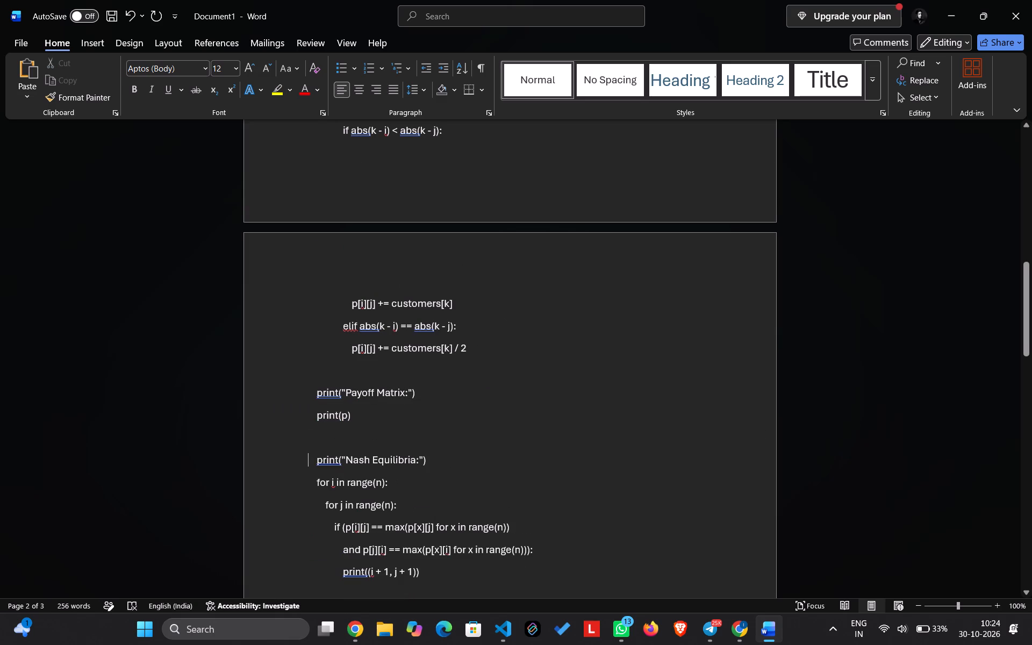
Delete the "# Calculate payoff matrix" comment from the document's code, keeping one blank line before the for loop.
{"action": "scroll", "coordinate": [469, 402], "scroll_direction": "up", "scroll_amount": 3}
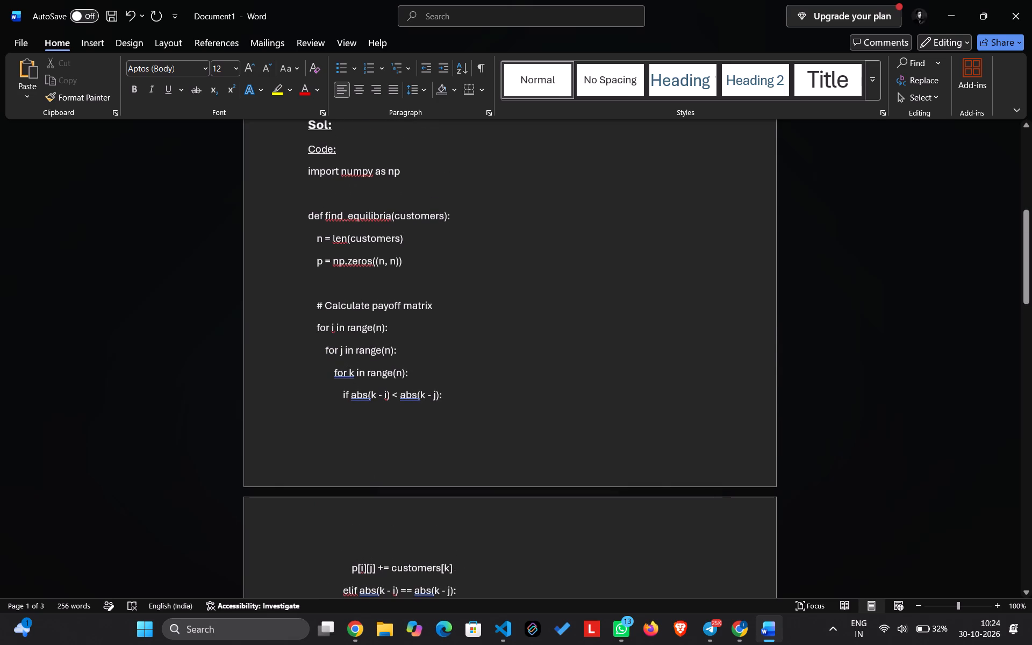
{"action": "left_click_drag", "start_coordinate": [444, 300], "coordinate": [392, 299]}
{"action": "left_click_drag", "start_coordinate": [392, 299], "coordinate": [340, 299]}
{"action": "key", "text": "BackSpace"}
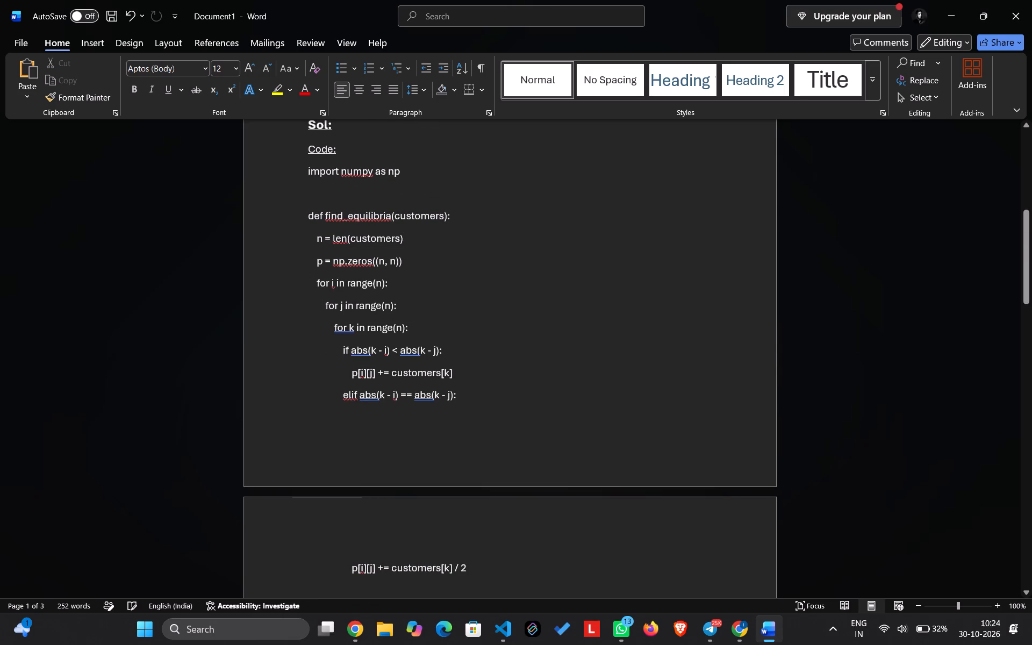
{"action": "key", "text": "Return"}
{"action": "scroll", "coordinate": [340, 299], "scroll_direction": "up", "scroll_amount": 1}
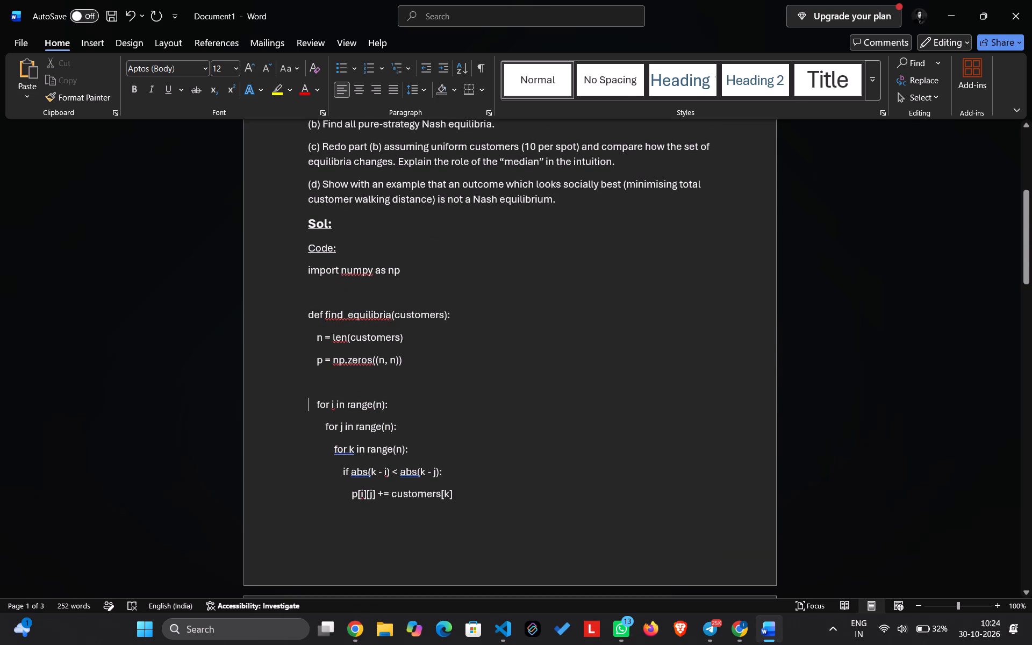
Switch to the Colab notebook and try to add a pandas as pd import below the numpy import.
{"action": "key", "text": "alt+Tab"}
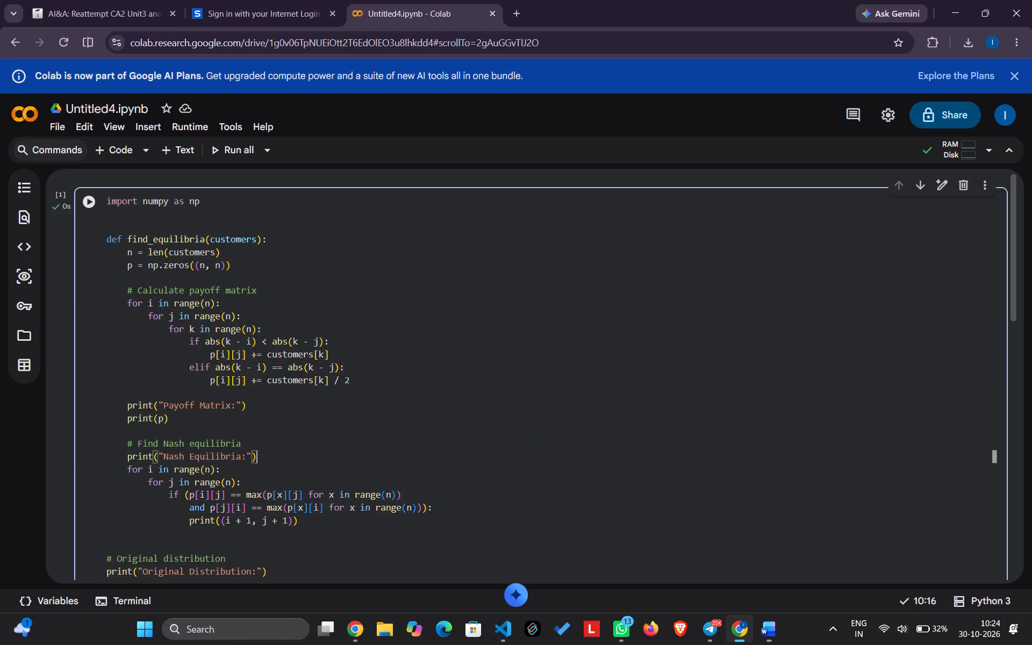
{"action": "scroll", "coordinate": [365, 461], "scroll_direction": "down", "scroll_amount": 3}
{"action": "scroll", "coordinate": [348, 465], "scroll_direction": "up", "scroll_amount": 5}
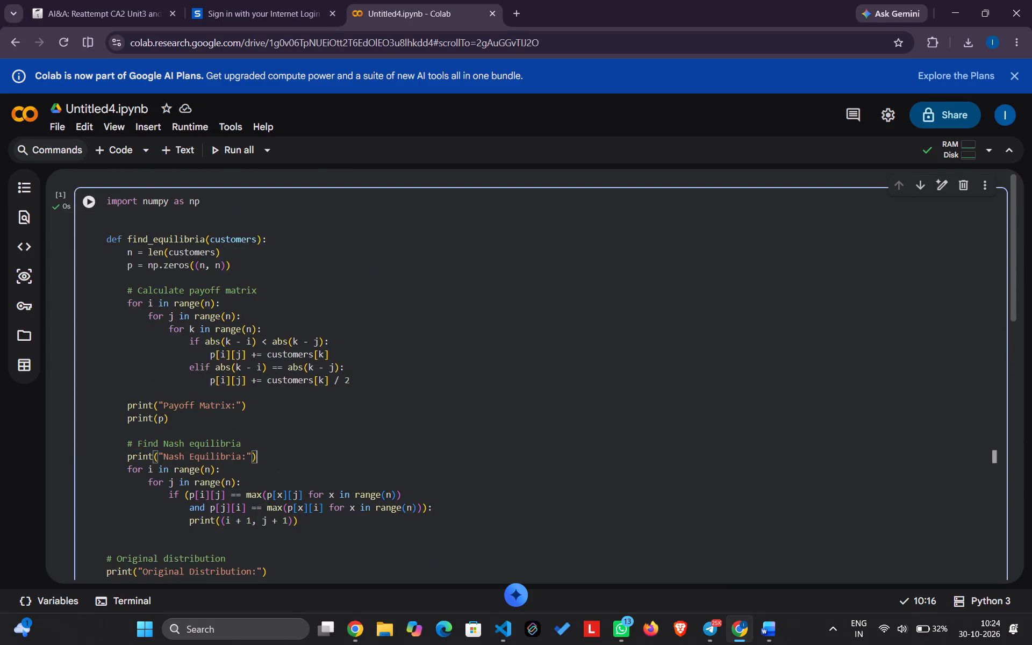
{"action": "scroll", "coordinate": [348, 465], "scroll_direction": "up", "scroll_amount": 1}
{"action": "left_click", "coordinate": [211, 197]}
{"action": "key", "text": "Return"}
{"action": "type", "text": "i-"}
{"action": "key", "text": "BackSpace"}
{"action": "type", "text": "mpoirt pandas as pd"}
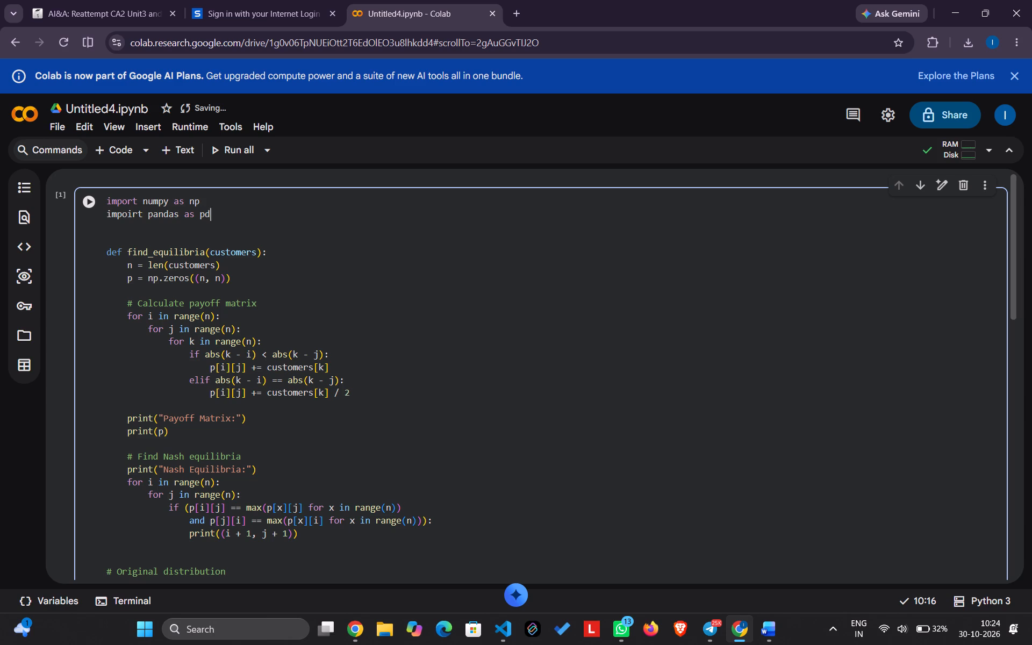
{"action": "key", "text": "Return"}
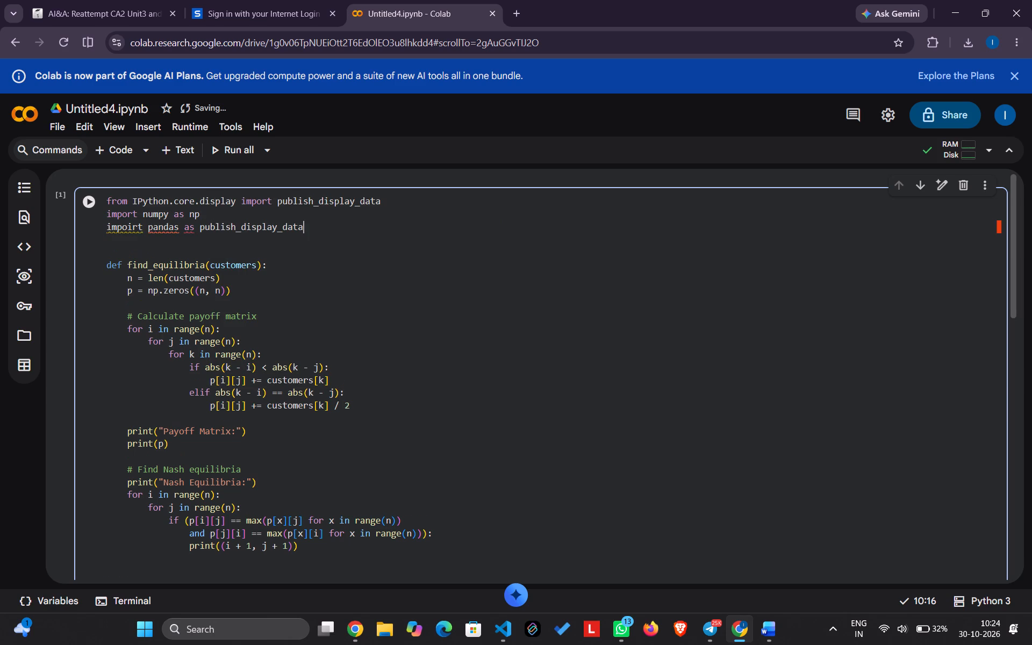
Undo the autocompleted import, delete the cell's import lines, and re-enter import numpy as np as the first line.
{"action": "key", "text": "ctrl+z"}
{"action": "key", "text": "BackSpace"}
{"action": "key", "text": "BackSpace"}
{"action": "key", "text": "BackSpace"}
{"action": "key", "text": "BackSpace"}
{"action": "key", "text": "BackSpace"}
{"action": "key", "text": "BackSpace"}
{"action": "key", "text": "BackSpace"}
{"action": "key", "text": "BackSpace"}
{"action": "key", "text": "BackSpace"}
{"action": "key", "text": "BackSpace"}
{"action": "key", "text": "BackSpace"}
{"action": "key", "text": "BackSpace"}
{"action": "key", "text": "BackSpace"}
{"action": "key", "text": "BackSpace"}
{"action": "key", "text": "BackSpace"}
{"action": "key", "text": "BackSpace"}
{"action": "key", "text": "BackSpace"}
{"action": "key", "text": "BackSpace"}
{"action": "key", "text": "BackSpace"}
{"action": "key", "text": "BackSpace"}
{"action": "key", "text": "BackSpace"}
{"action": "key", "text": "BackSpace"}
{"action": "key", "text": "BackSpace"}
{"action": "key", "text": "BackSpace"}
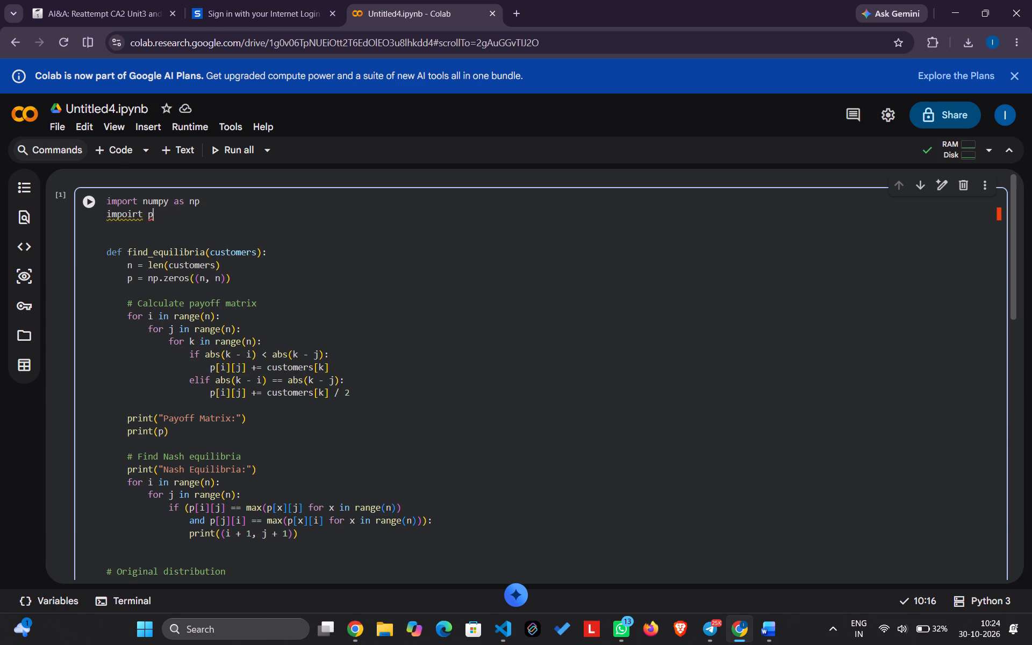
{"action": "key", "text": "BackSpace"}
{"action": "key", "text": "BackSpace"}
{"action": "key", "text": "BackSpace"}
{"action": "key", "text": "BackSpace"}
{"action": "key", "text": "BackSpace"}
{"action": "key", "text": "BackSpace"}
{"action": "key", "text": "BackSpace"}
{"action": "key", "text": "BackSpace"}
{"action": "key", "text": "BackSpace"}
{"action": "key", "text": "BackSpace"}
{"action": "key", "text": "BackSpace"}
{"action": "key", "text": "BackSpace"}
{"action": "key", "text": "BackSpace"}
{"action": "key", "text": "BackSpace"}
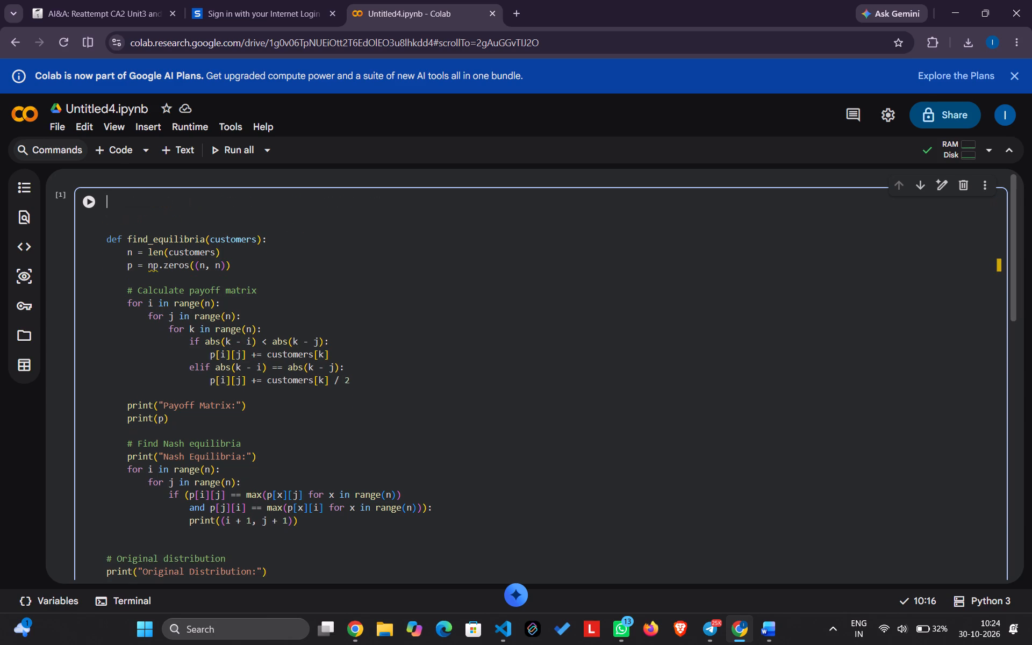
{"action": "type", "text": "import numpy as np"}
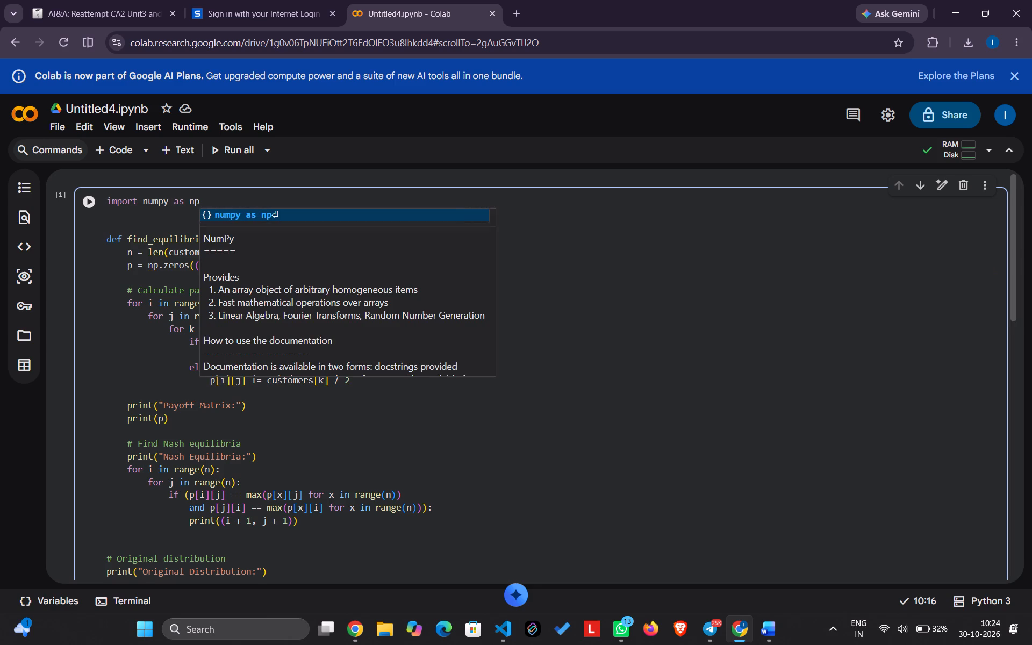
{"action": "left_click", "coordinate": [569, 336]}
Review the notebook's distribution calls and the printed payoff matrices and Nash equilibria.
{"action": "scroll", "coordinate": [569, 336], "scroll_direction": "down", "scroll_amount": 1}
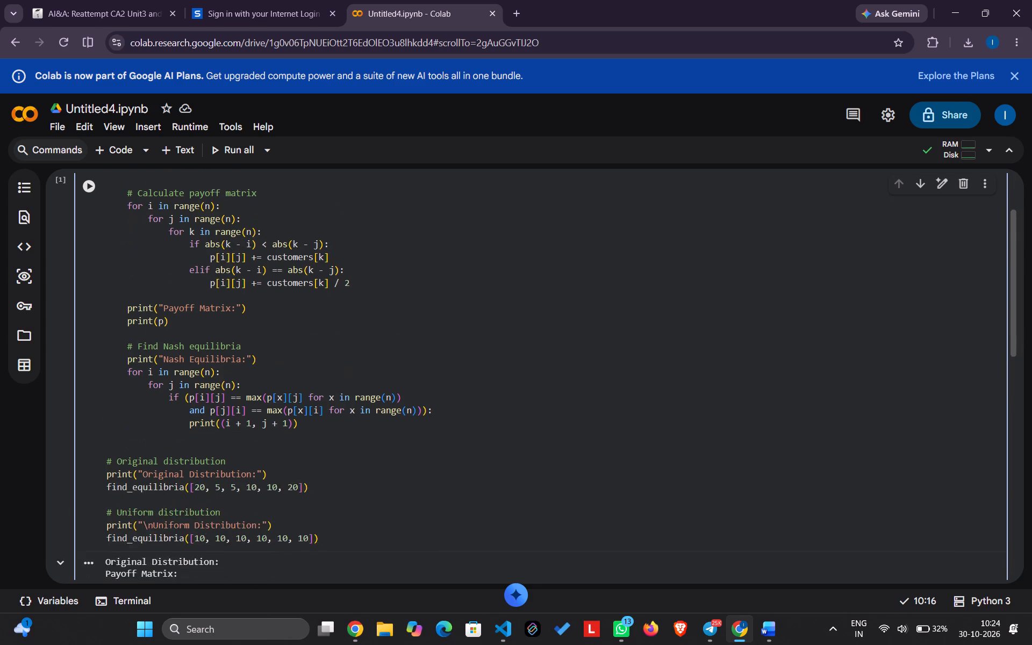
{"action": "scroll", "coordinate": [569, 336], "scroll_direction": "down", "scroll_amount": 2}
{"action": "scroll", "coordinate": [569, 336], "scroll_direction": "up", "scroll_amount": 1}
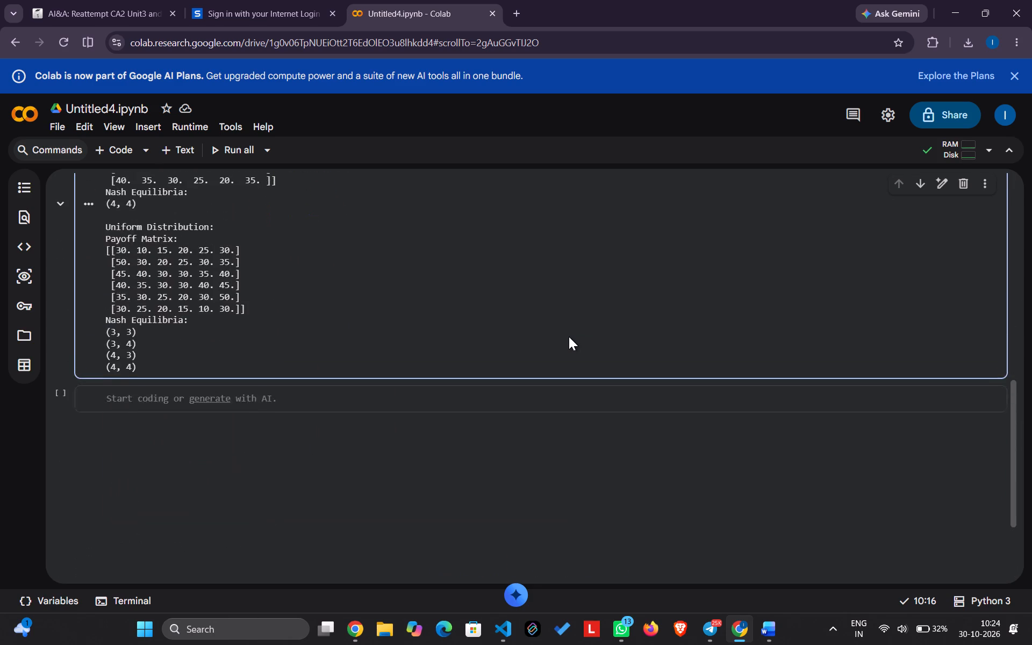
{"action": "scroll", "coordinate": [569, 336], "scroll_direction": "up", "scroll_amount": 2}
{"action": "scroll", "coordinate": [569, 336], "scroll_direction": "down", "scroll_amount": 2}
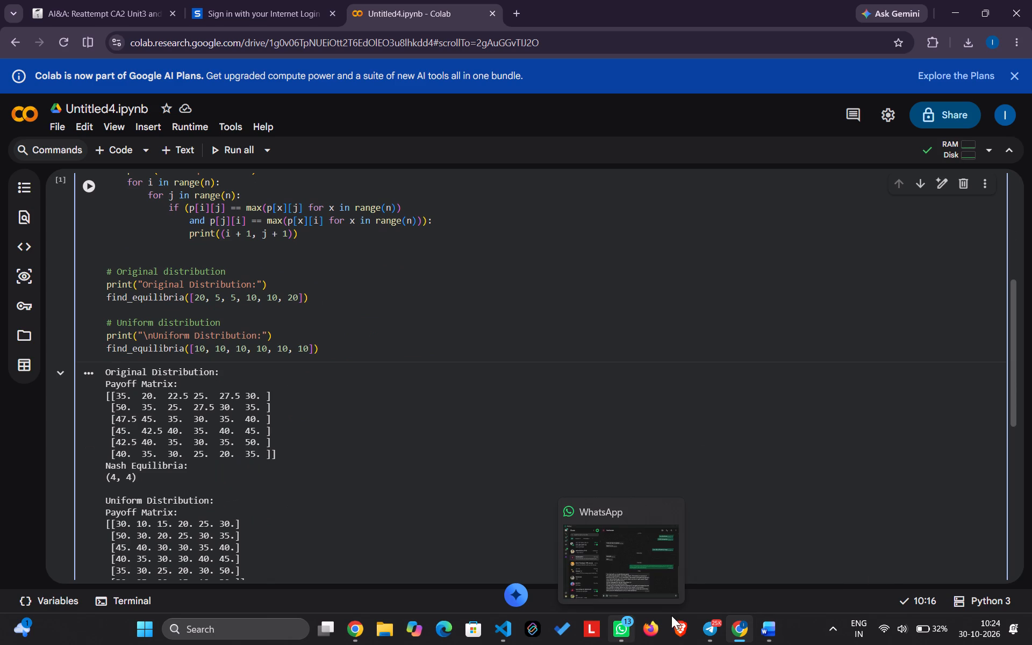
Switch to the Word document and insert a blank line between the roll number and the CA 2 heading.
{"action": "left_click", "coordinate": [773, 640]}
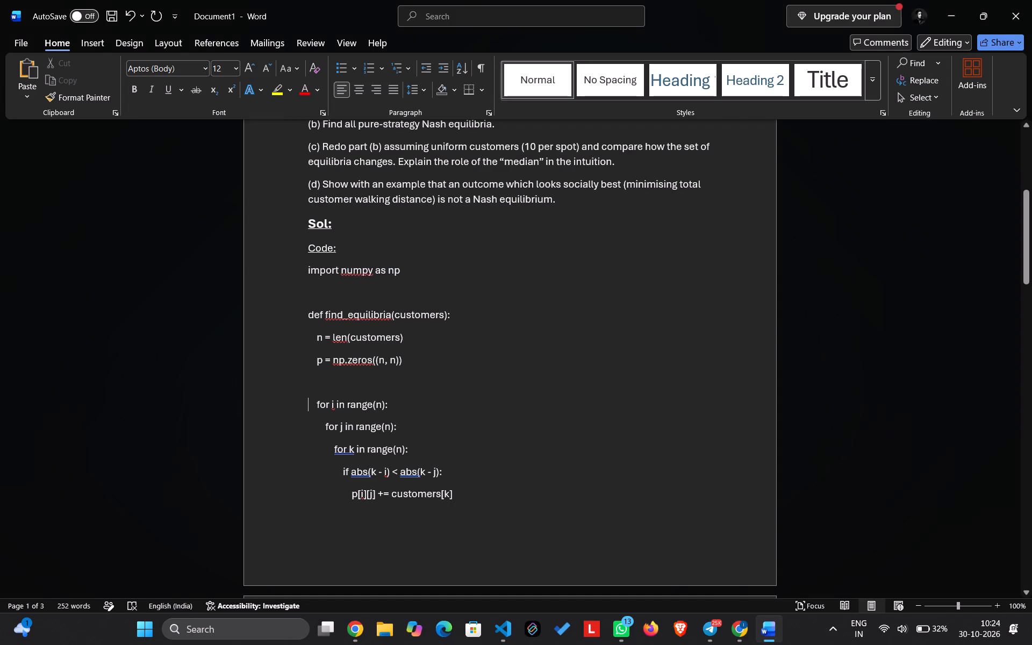
{"action": "scroll", "coordinate": [630, 400], "scroll_direction": "down", "scroll_amount": 1}
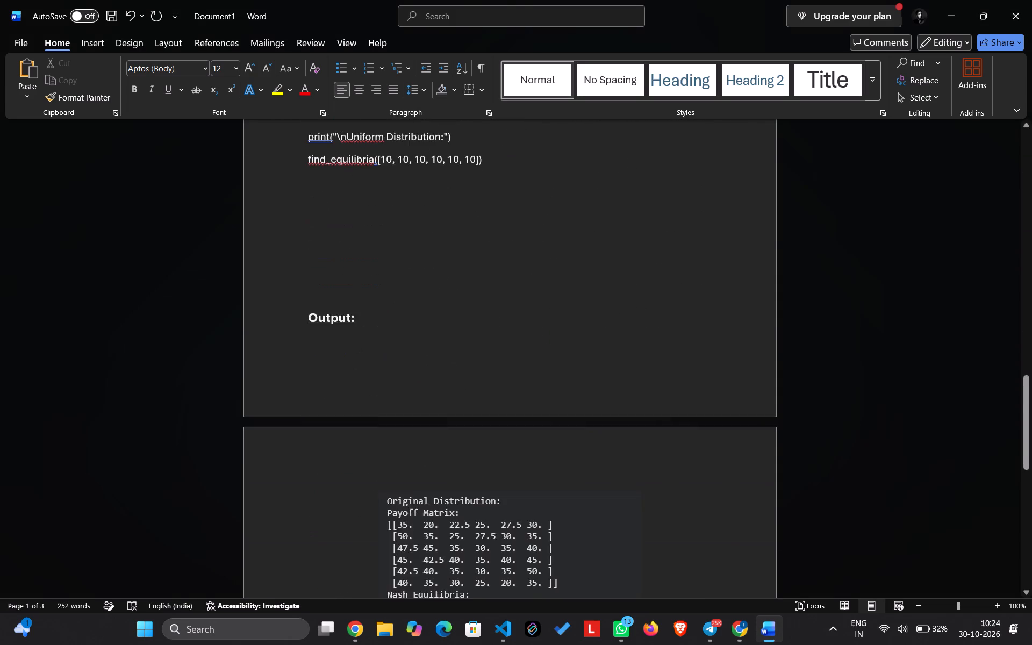
{"action": "scroll", "coordinate": [630, 400], "scroll_direction": "down", "scroll_amount": 2}
{"action": "scroll", "coordinate": [630, 400], "scroll_direction": "up", "scroll_amount": 4}
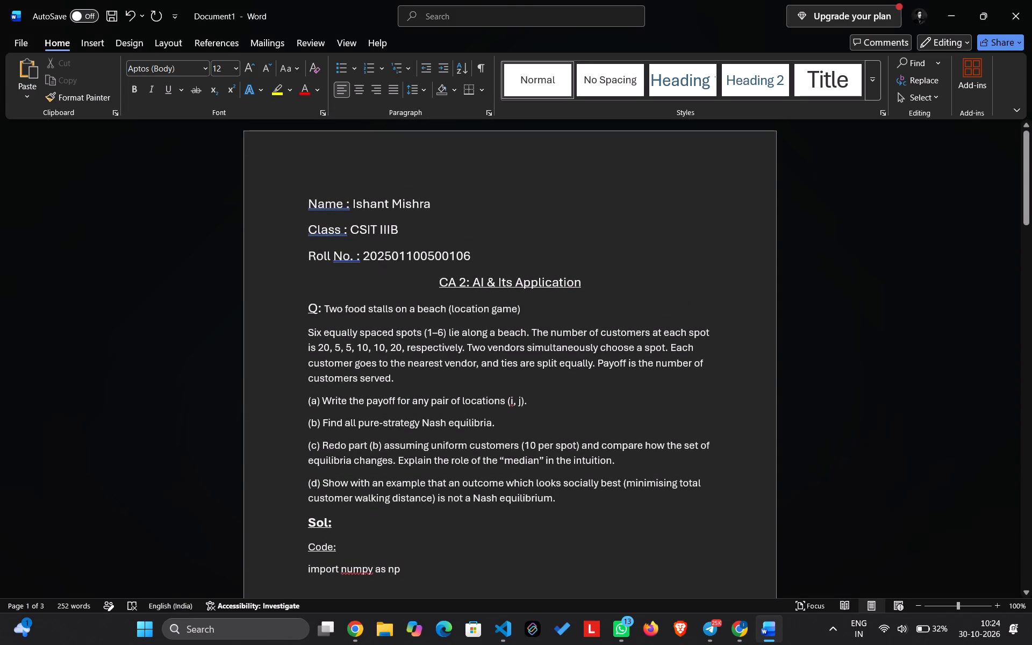
{"action": "left_click", "coordinate": [518, 257]}
{"action": "key", "text": "Return"}
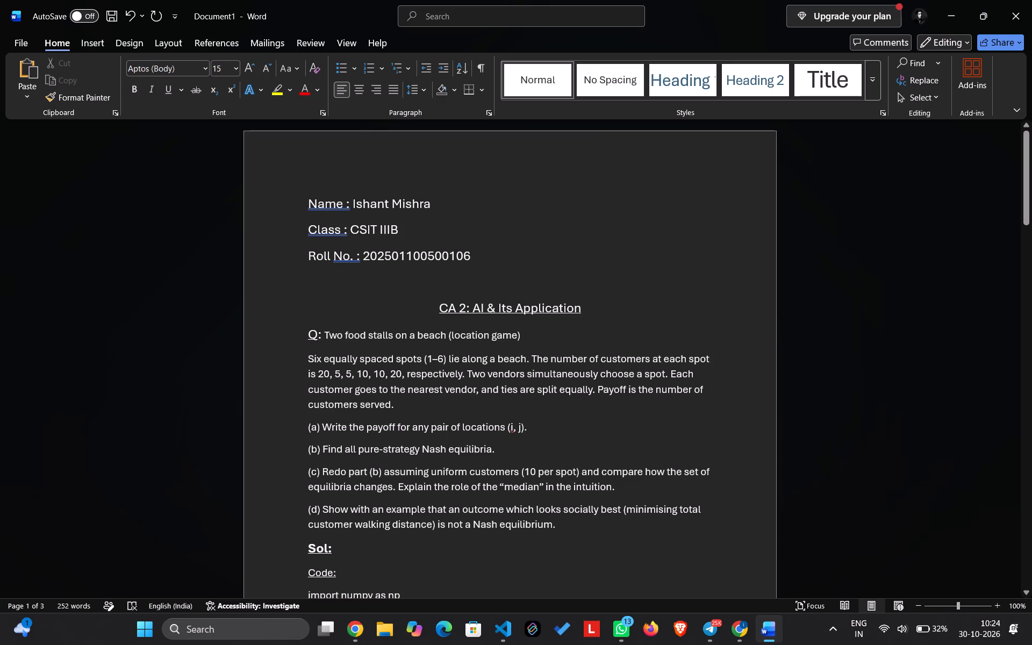
Change the question label before "Two food stalls on a beach" to Q1.
{"action": "left_click", "coordinate": [318, 335]}
{"action": "key", "text": "1"}
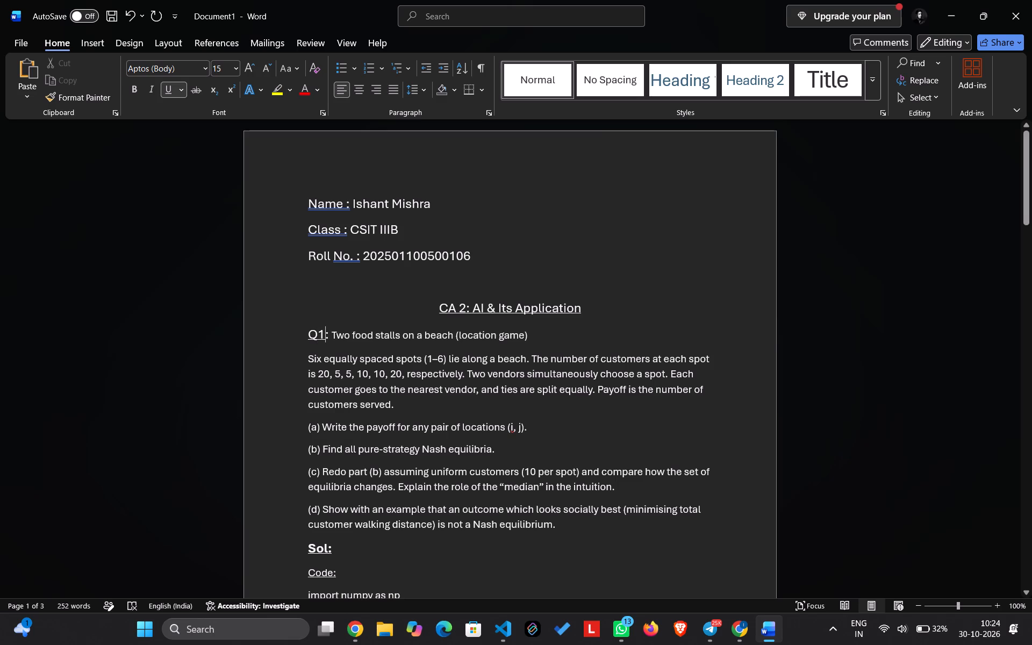
{"action": "left_click", "coordinate": [549, 326]}
{"action": "left_click", "coordinate": [605, 326]}
Insert a blank line above the Output heading to push it onto the page with the output screenshot.
{"action": "scroll", "coordinate": [627, 439], "scroll_direction": "down", "scroll_amount": 1}
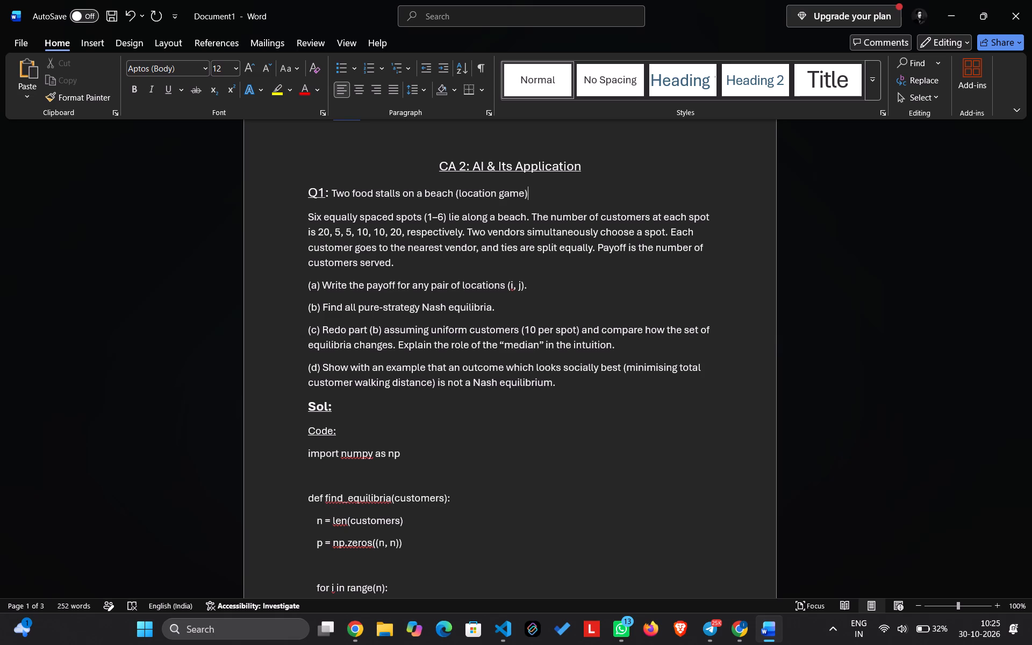
{"action": "scroll", "coordinate": [627, 439], "scroll_direction": "down", "scroll_amount": 1}
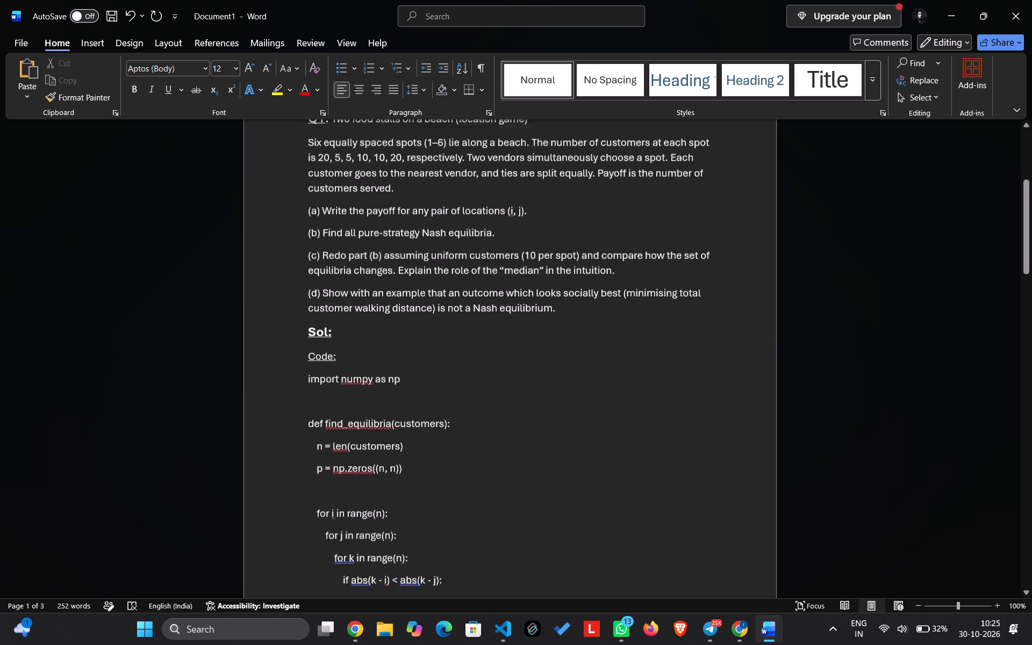
{"action": "scroll", "coordinate": [627, 439], "scroll_direction": "down", "scroll_amount": 4}
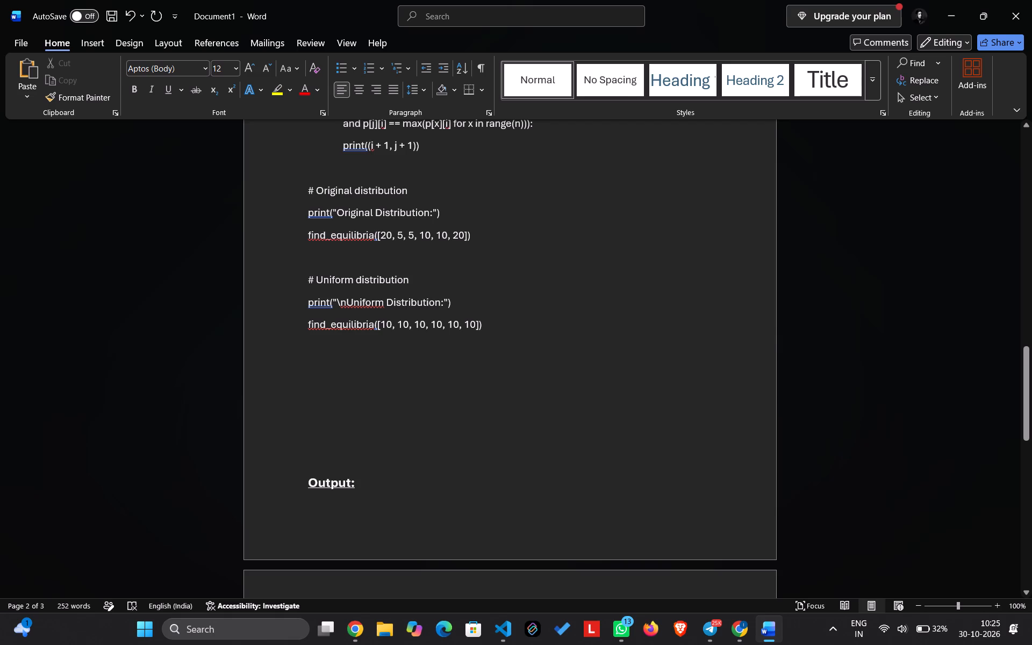
{"action": "left_click", "coordinate": [316, 406]}
{"action": "left_click", "coordinate": [314, 445]}
{"action": "key", "text": "Return"}
Check the document's output screenshot, switch to the Colab notebook, dismiss its AI Plans banner, and compare its code and output.
{"action": "scroll", "coordinate": [314, 445], "scroll_direction": "down", "scroll_amount": 1}
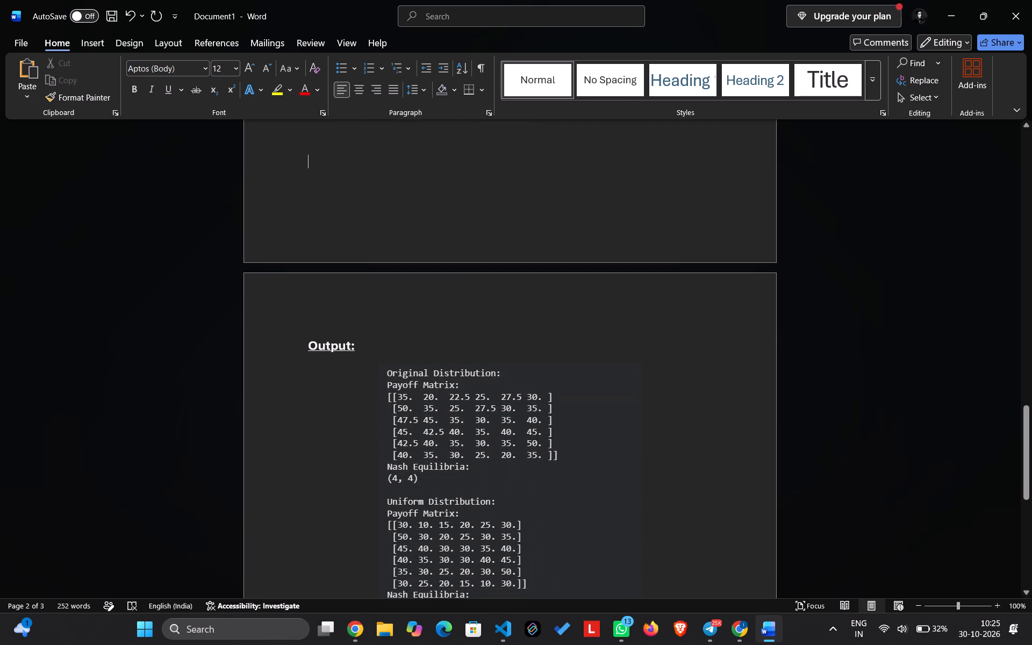
{"action": "scroll", "coordinate": [535, 364], "scroll_direction": "down", "scroll_amount": 2}
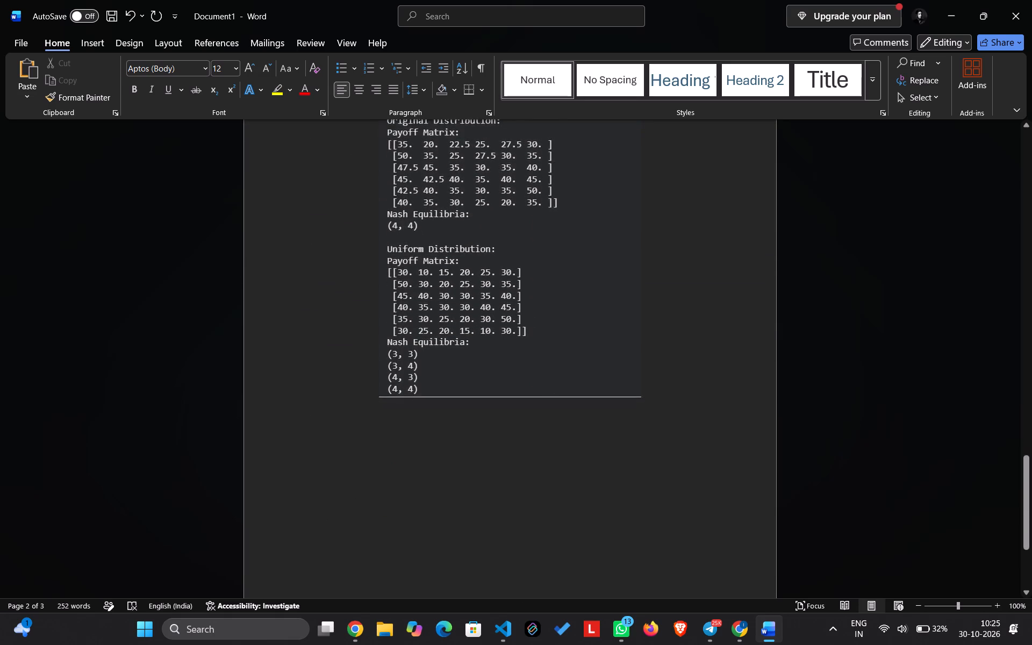
{"action": "scroll", "coordinate": [535, 364], "scroll_direction": "down", "scroll_amount": 1}
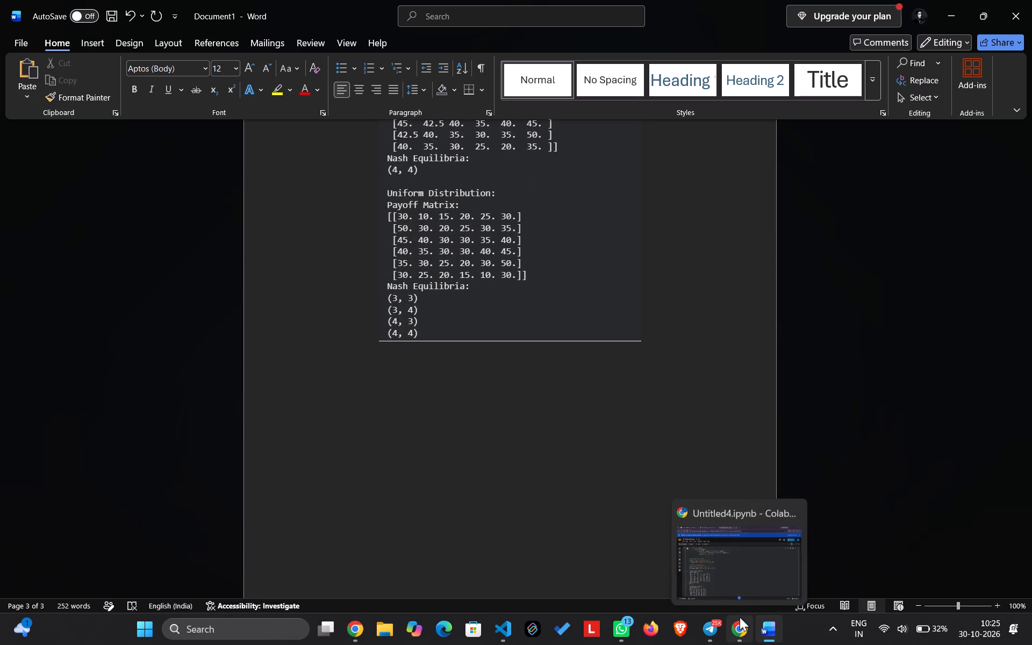
{"action": "left_click", "coordinate": [740, 617]}
{"action": "scroll", "coordinate": [607, 379], "scroll_direction": "up", "scroll_amount": 4}
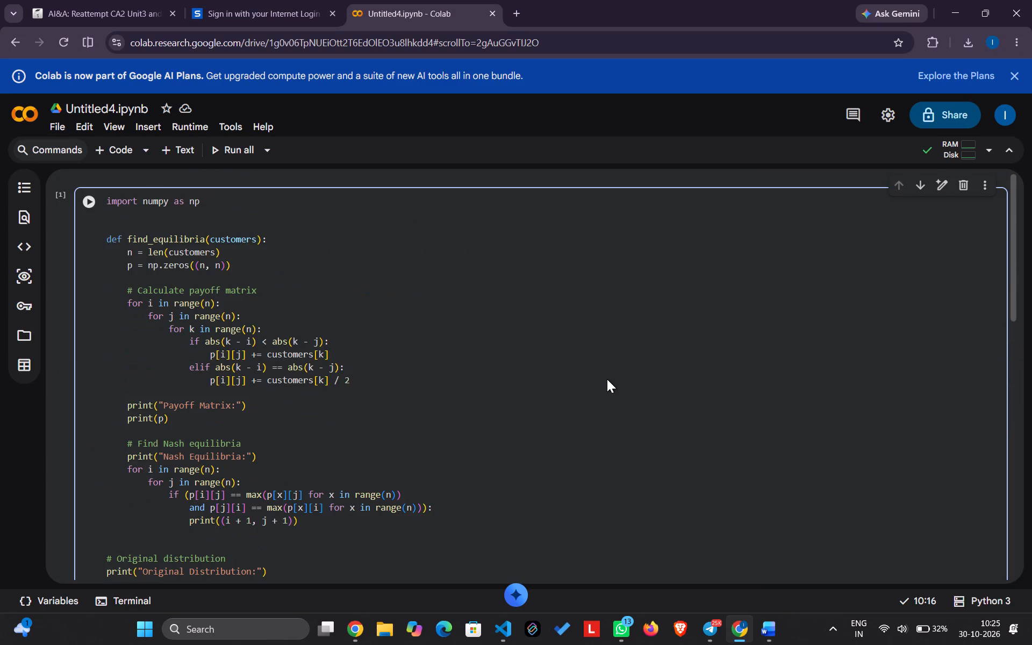
{"action": "left_click", "coordinate": [1022, 69]}
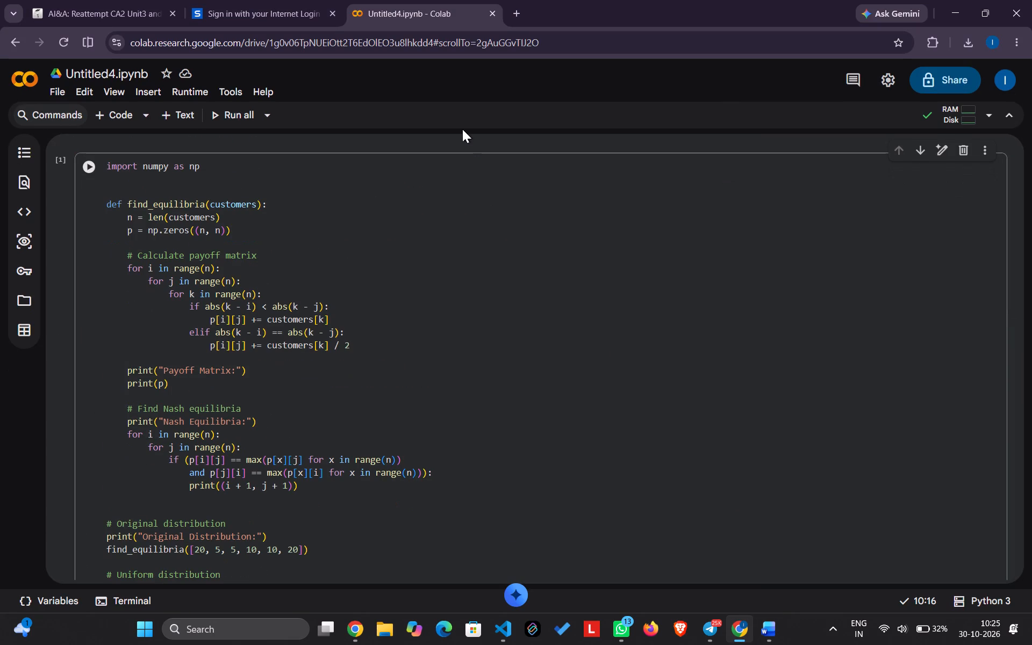
{"action": "scroll", "coordinate": [432, 311], "scroll_direction": "down", "scroll_amount": 4}
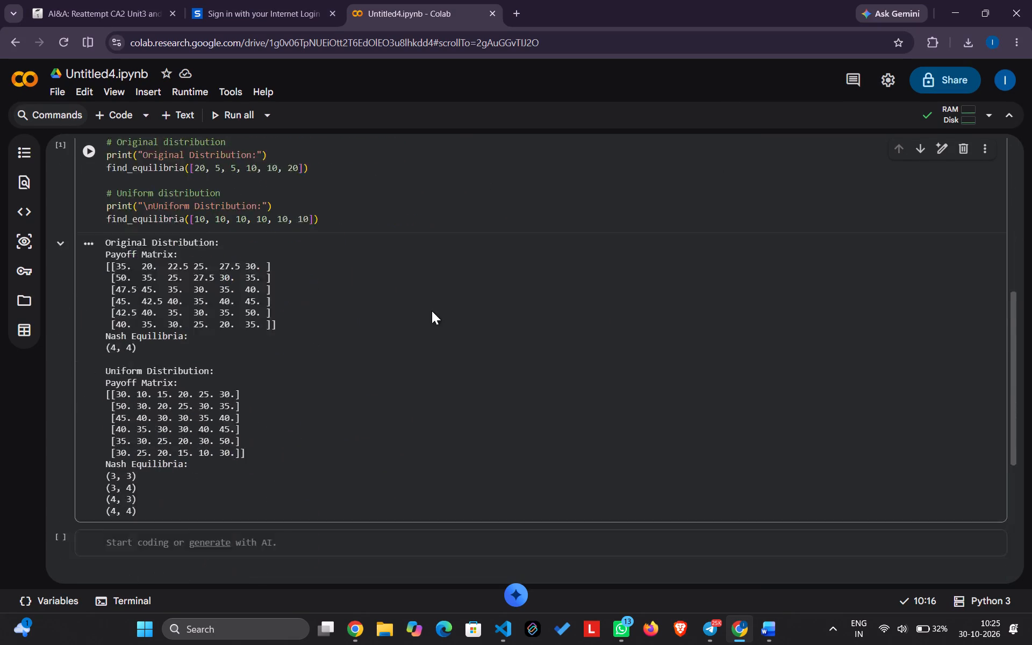
{"action": "scroll", "coordinate": [432, 311], "scroll_direction": "down", "scroll_amount": 1}
Switch to the Word document and open Save As for the Downloads folder on this PC.
{"action": "left_click", "coordinate": [771, 639]}
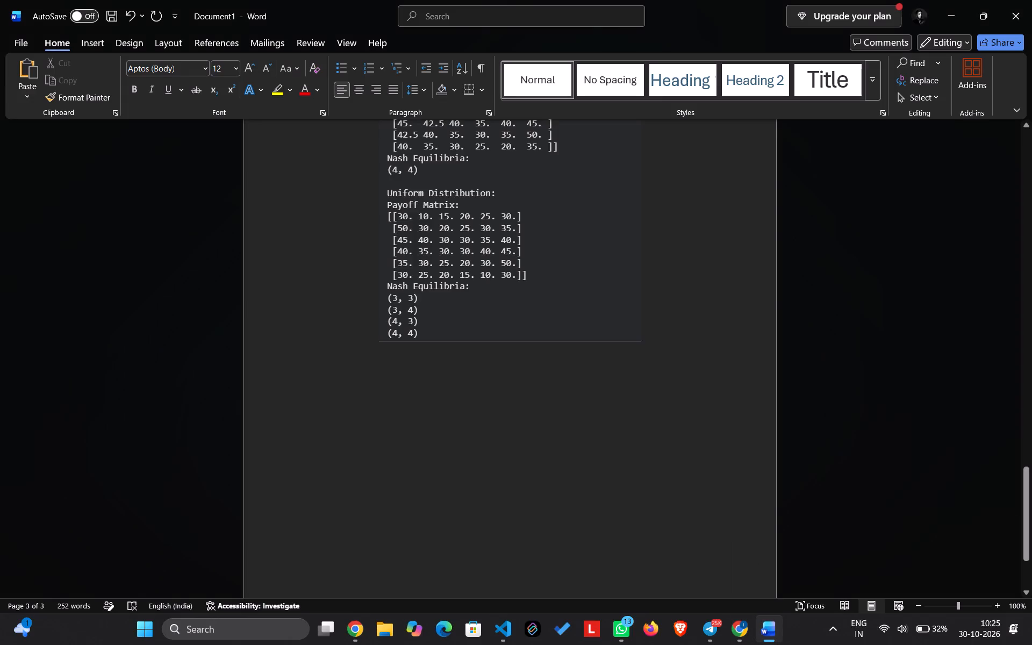
{"action": "scroll", "coordinate": [727, 425], "scroll_direction": "up", "scroll_amount": 5}
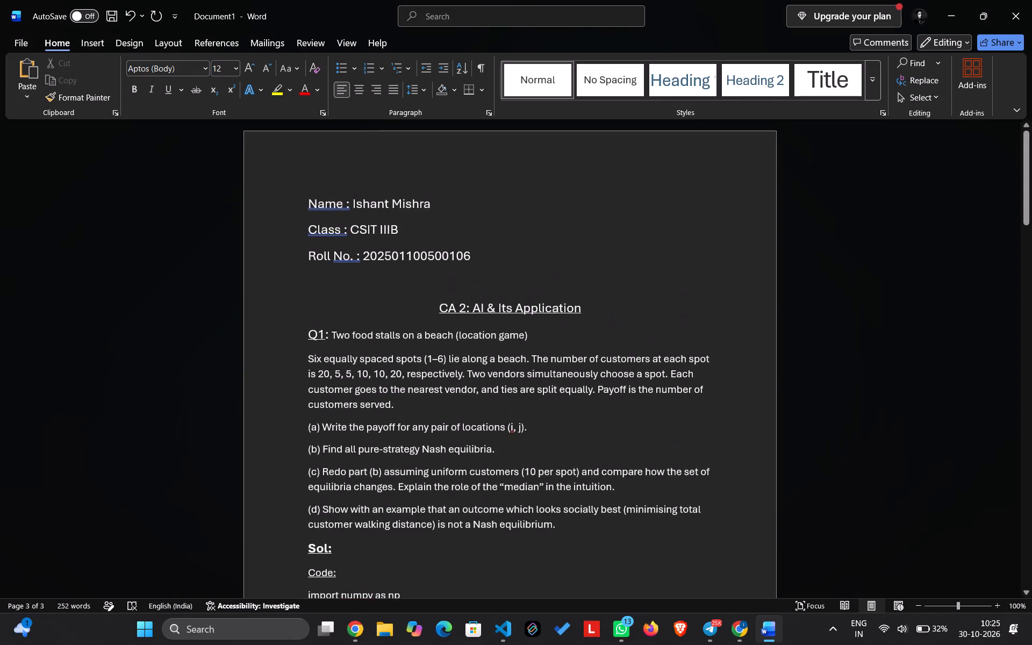
{"action": "left_click", "coordinate": [16, 42]}
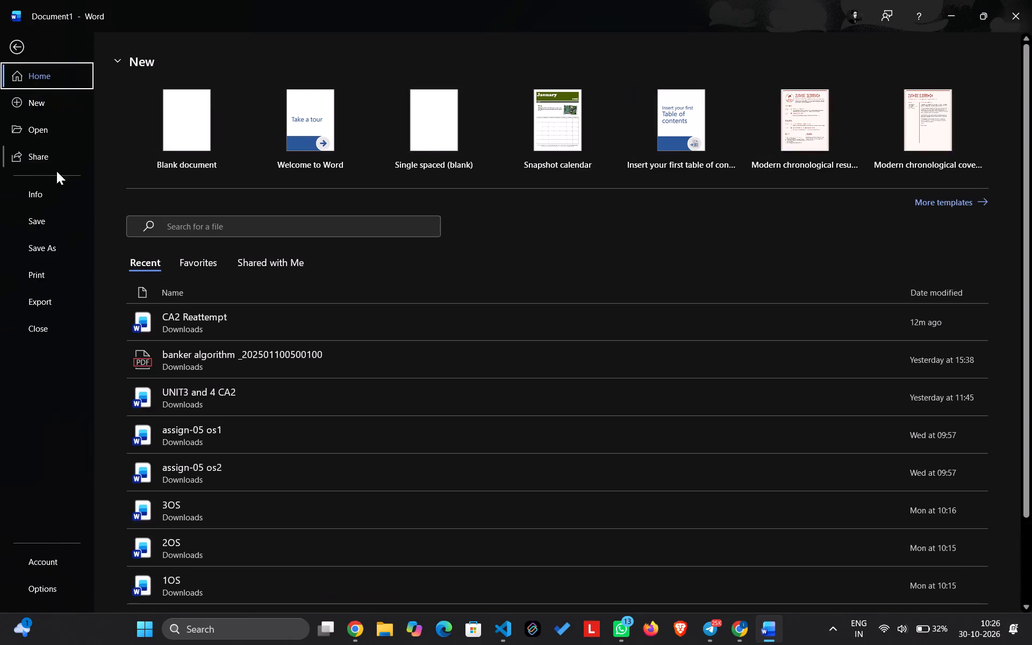
{"action": "left_click", "coordinate": [55, 250]}
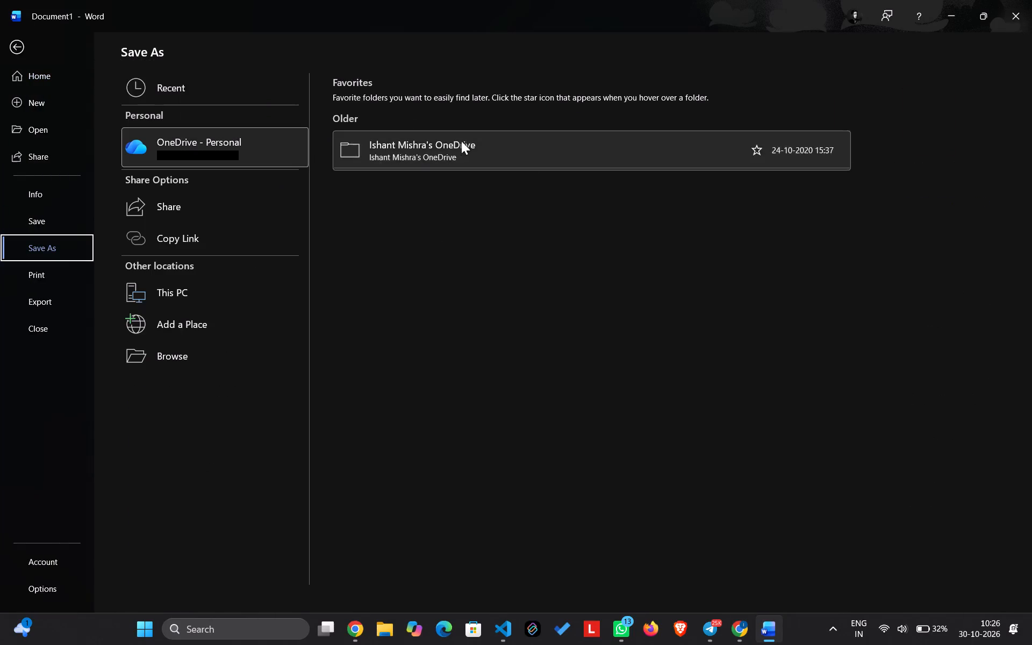
{"action": "left_click", "coordinate": [181, 296]}
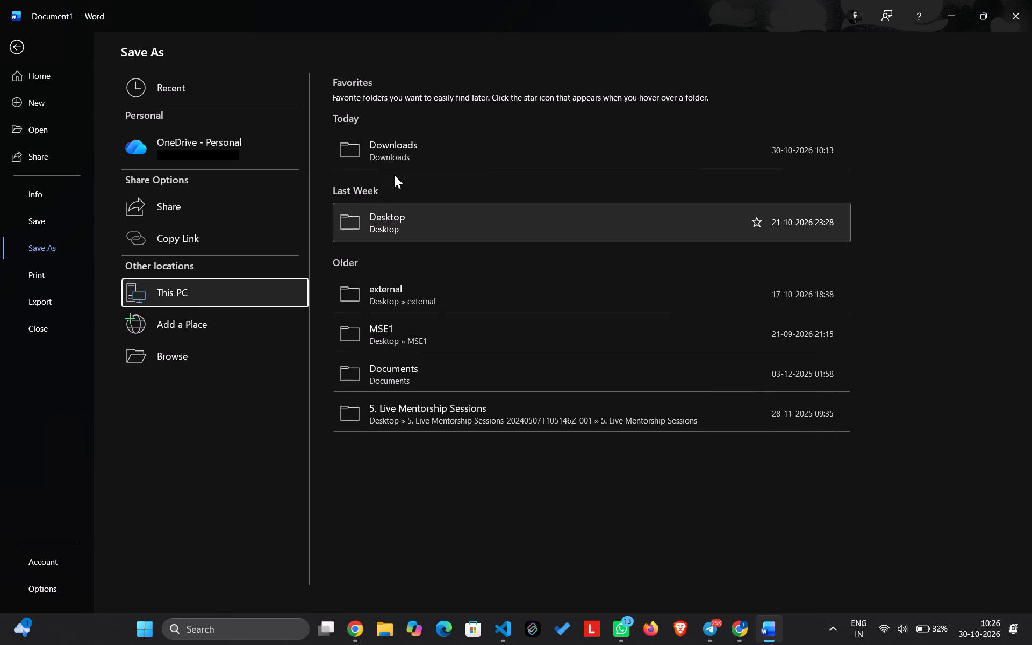
{"action": "left_click", "coordinate": [394, 175]}
{"action": "left_click", "coordinate": [425, 166]}
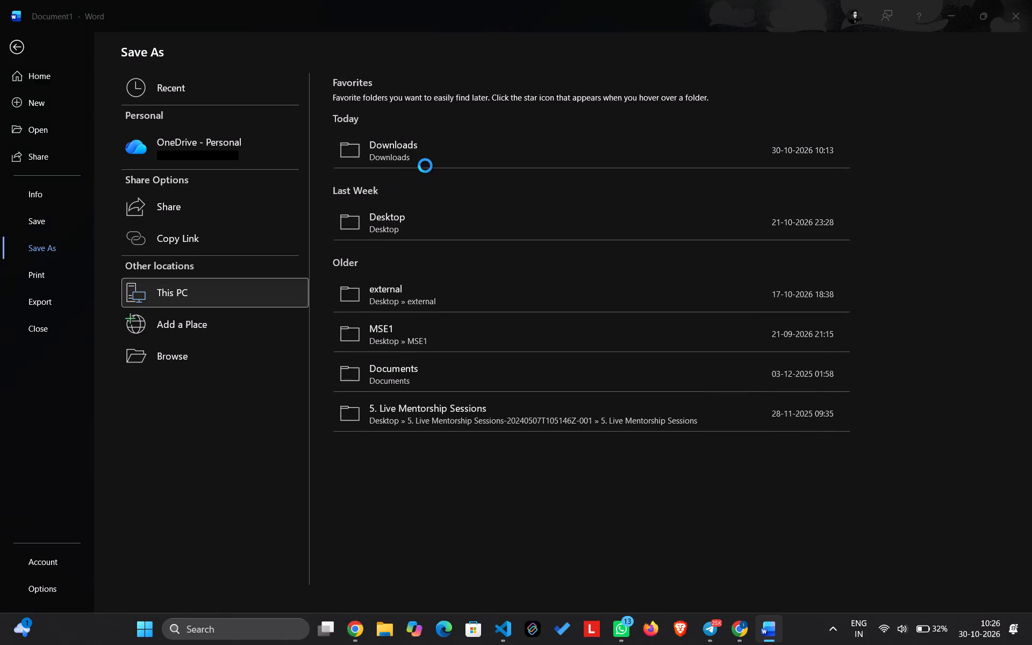
Save the document as a PDF, named with the student's name in underscore form followed by _ca2_ai.
{"action": "left_click", "coordinate": [153, 281]}
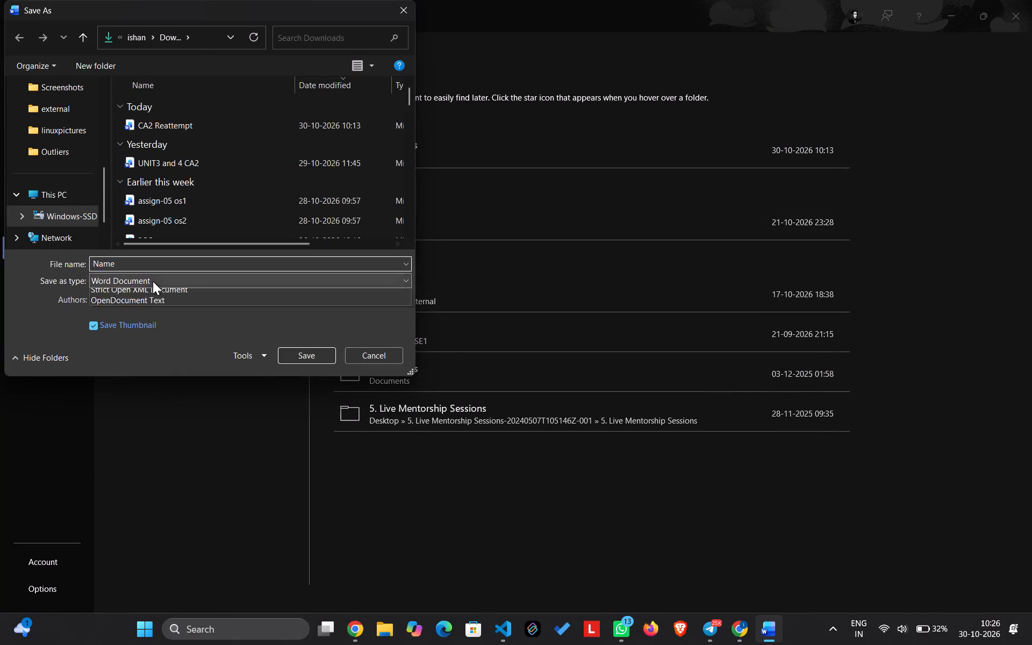
{"action": "left_click", "coordinate": [155, 357]}
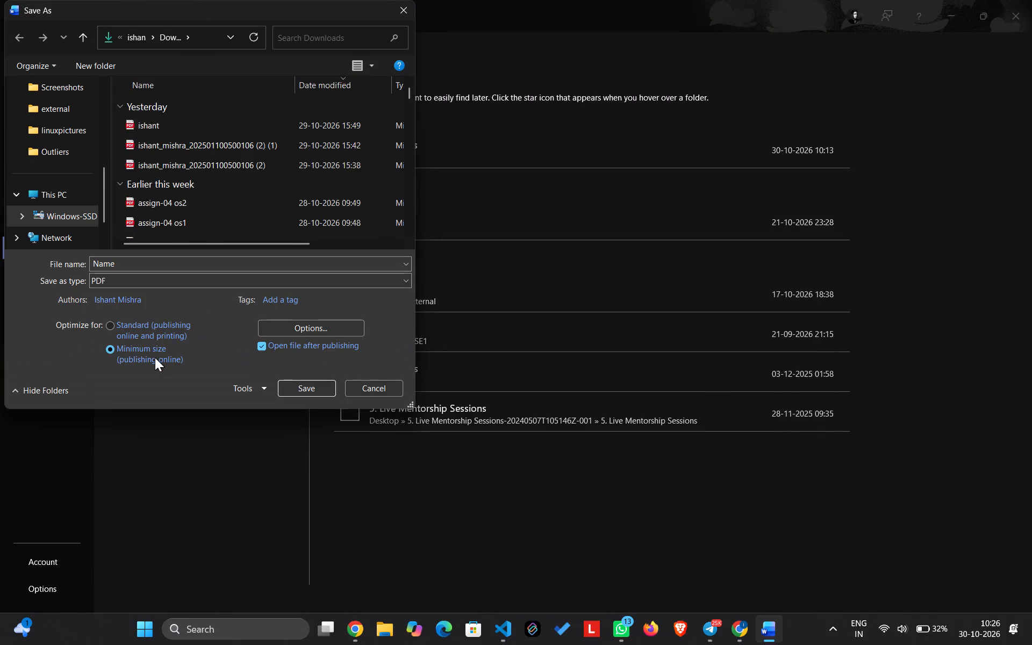
{"action": "left_click", "coordinate": [132, 264]}
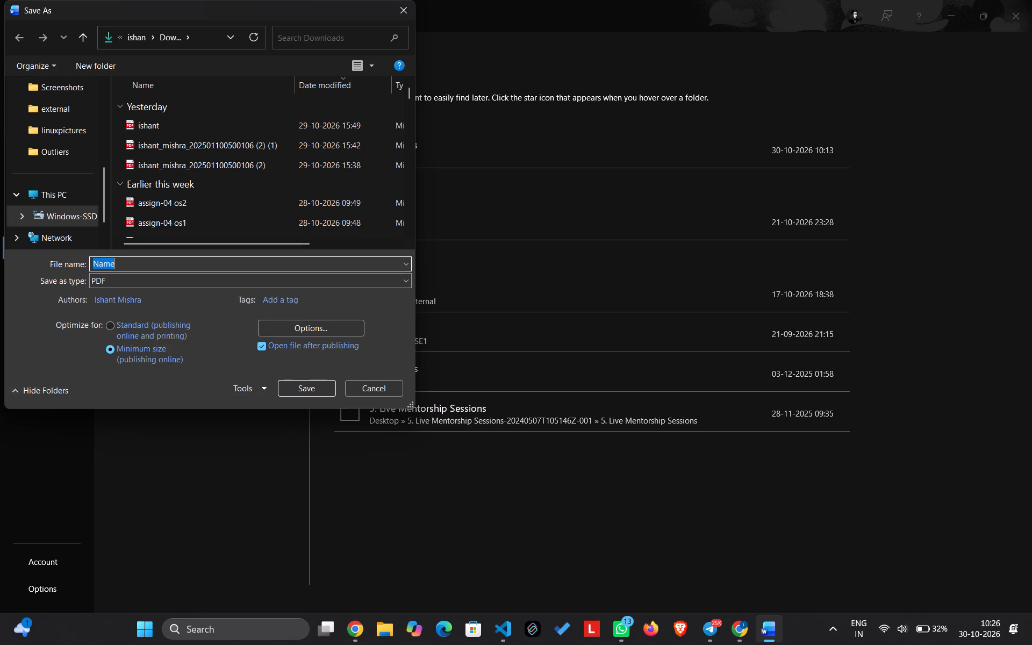
{"action": "key", "text": "BackSpace"}
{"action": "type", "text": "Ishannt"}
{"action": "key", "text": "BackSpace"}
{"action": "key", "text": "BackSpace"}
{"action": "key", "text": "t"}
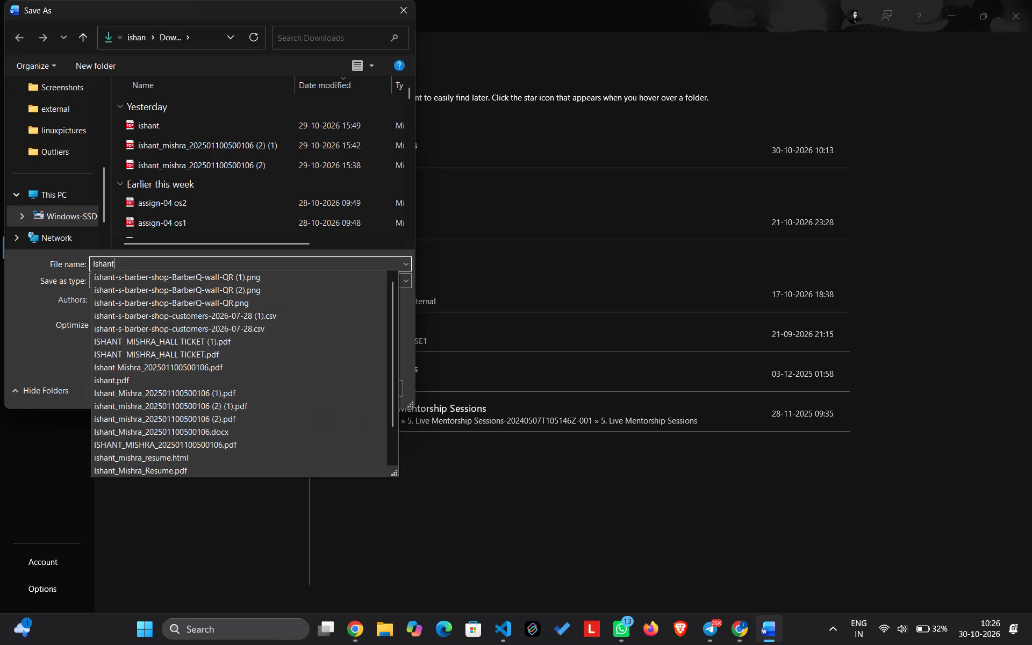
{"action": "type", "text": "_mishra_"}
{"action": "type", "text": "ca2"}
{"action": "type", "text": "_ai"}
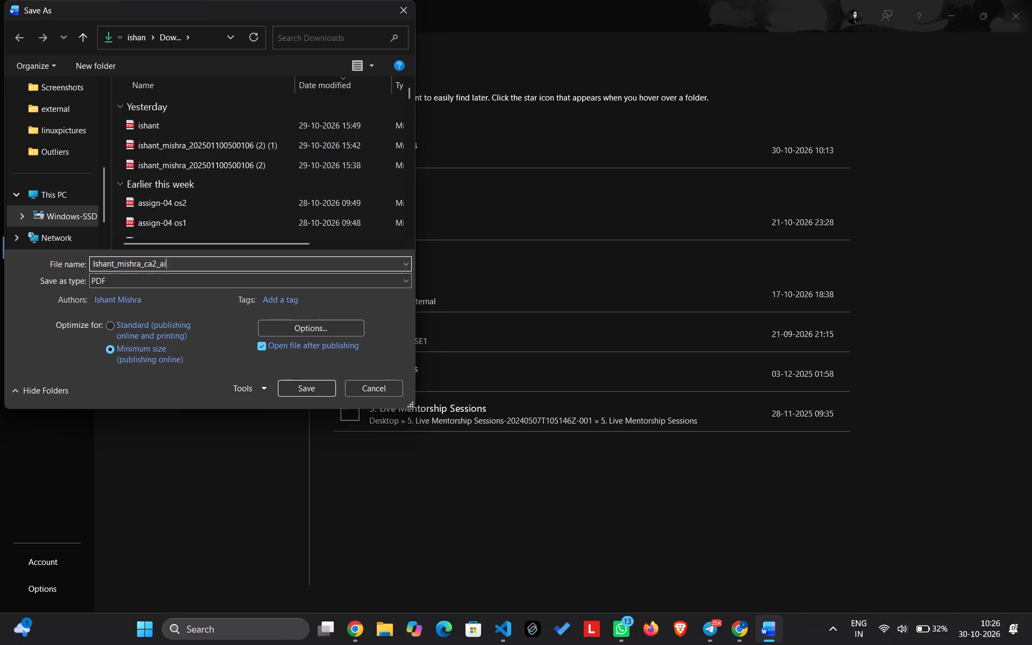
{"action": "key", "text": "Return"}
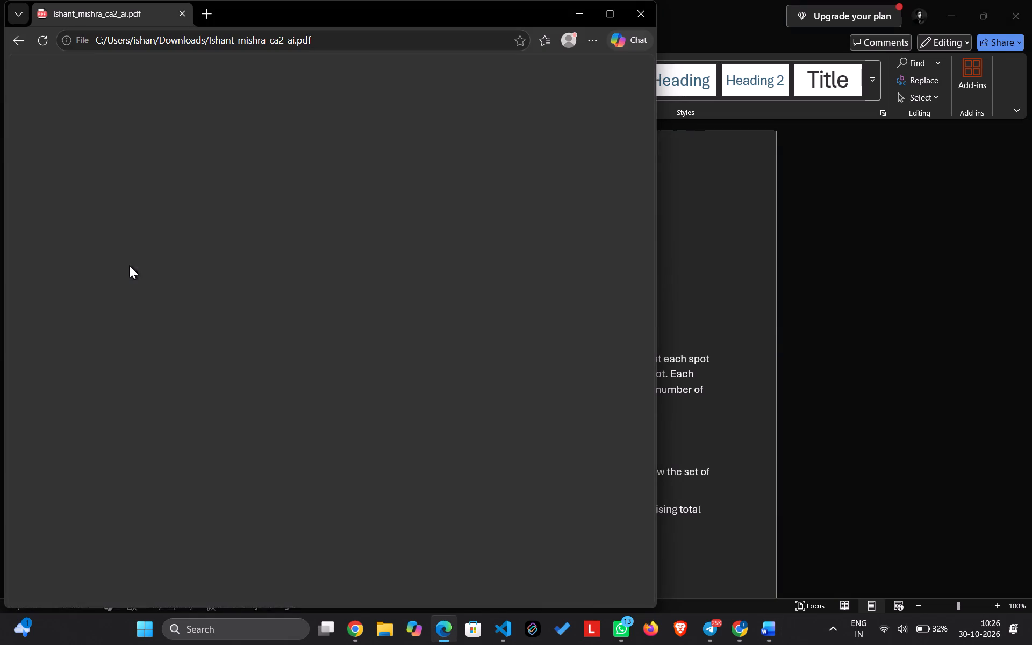
Review the exported PDF's pages, checking the question, solution code and output screenshot, and return to its first page.
{"action": "scroll", "coordinate": [223, 352], "scroll_direction": "down", "scroll_amount": 3}
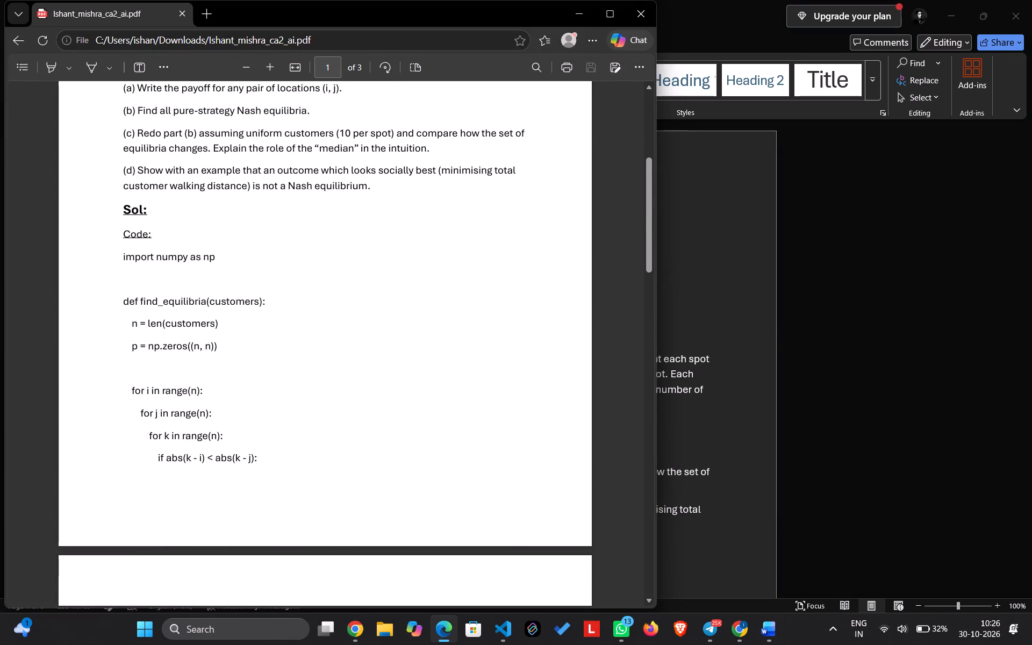
{"action": "scroll", "coordinate": [223, 352], "scroll_direction": "down", "scroll_amount": 3}
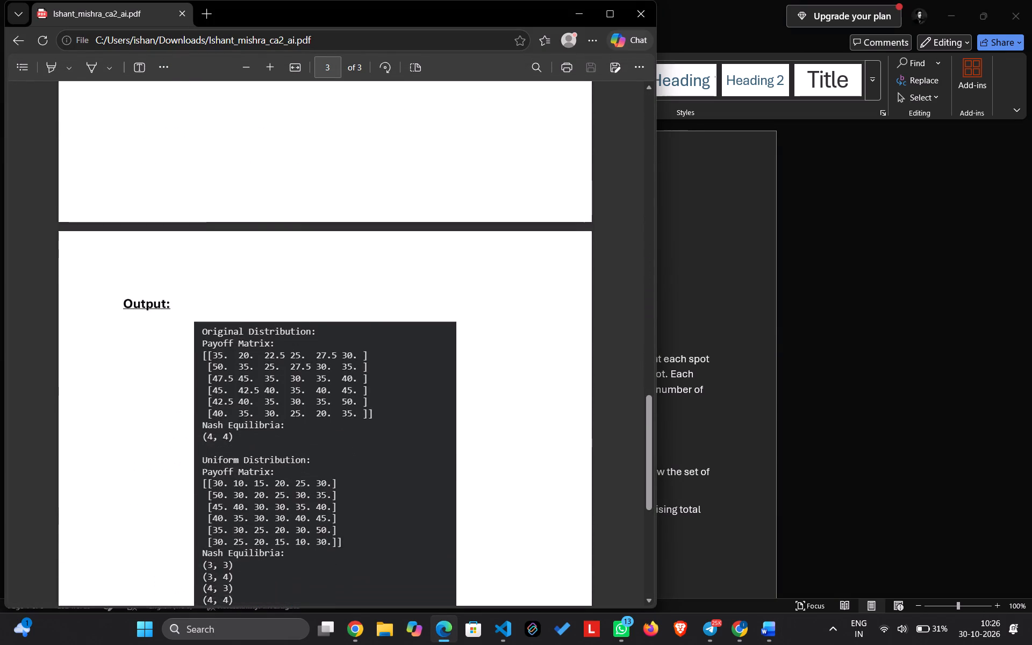
{"action": "scroll", "coordinate": [223, 352], "scroll_direction": "down", "scroll_amount": 2}
{"action": "scroll", "coordinate": [223, 352], "scroll_direction": "up", "scroll_amount": 19}
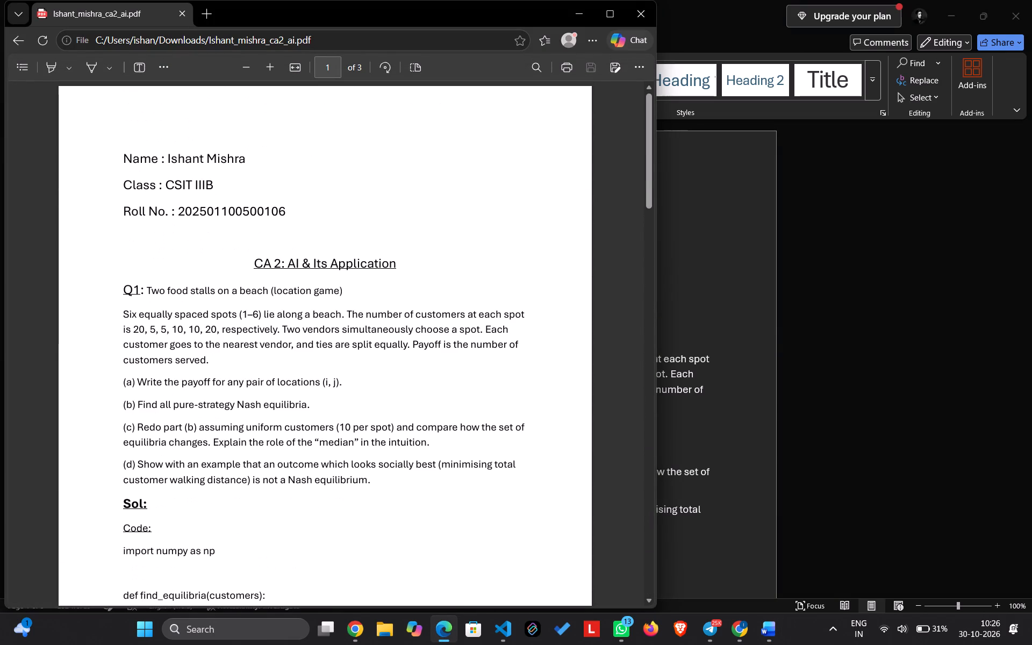
Close the exported PDF's viewer window and close the Word document without saving its changes.
{"action": "left_click", "coordinate": [635, 11]}
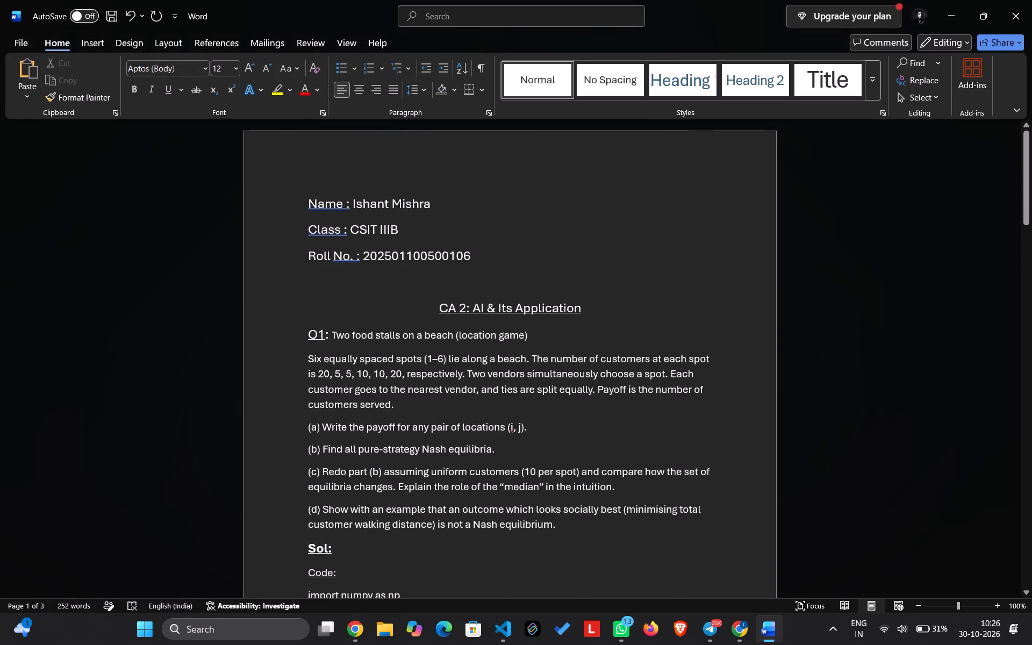
{"action": "scroll", "coordinate": [693, 395], "scroll_direction": "up", "scroll_amount": 8}
{"action": "scroll", "coordinate": [693, 395], "scroll_direction": "down", "scroll_amount": 3}
{"action": "scroll", "coordinate": [693, 395], "scroll_direction": "up", "scroll_amount": 9}
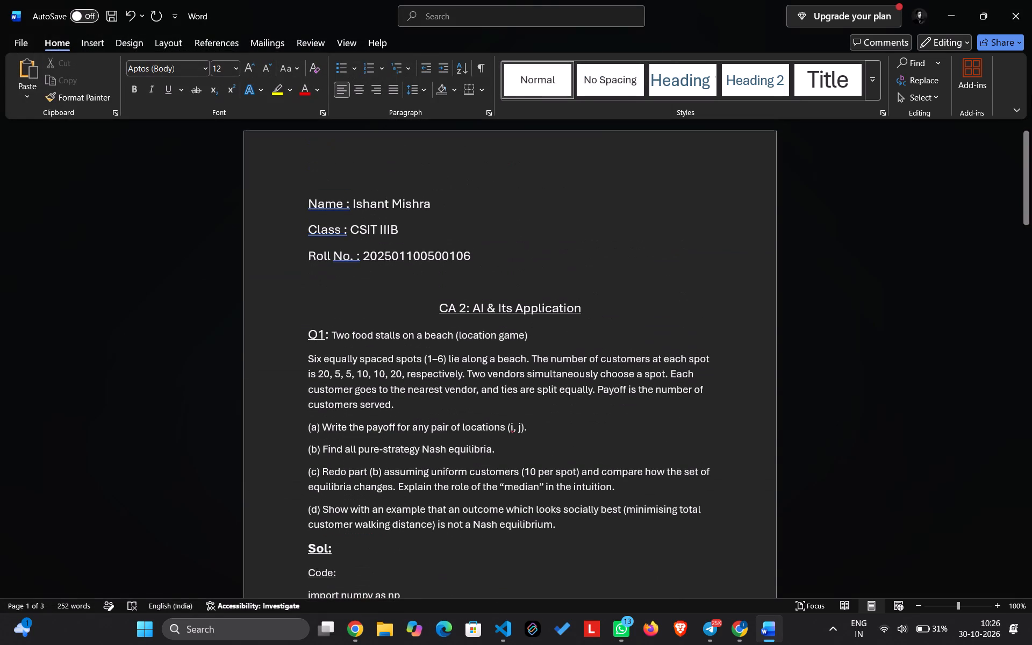
{"action": "left_click", "coordinate": [1031, 0]}
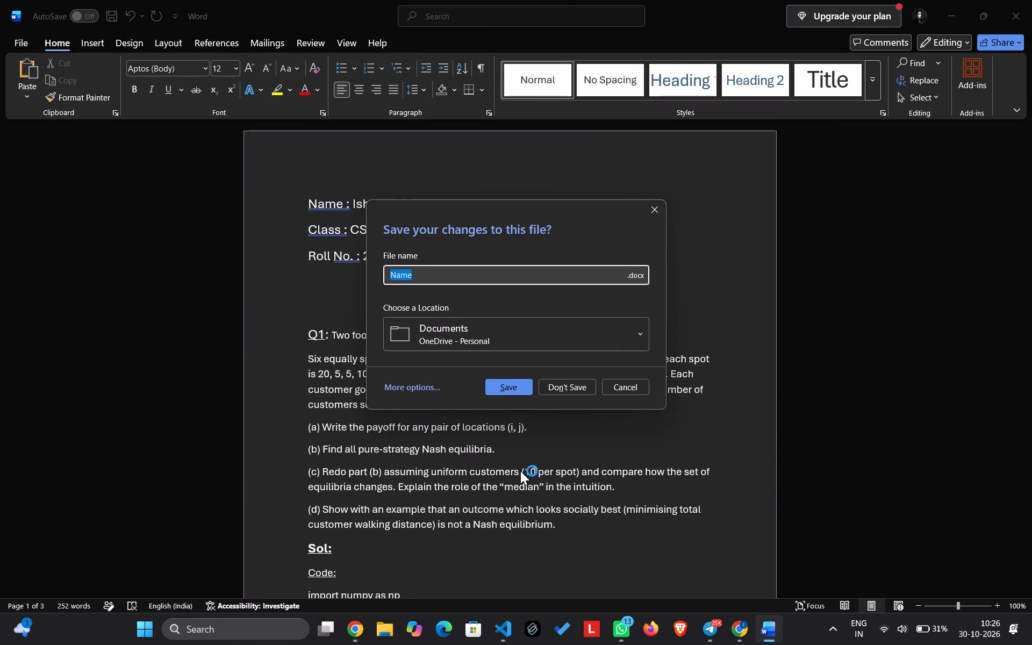
{"action": "left_click", "coordinate": [554, 380]}
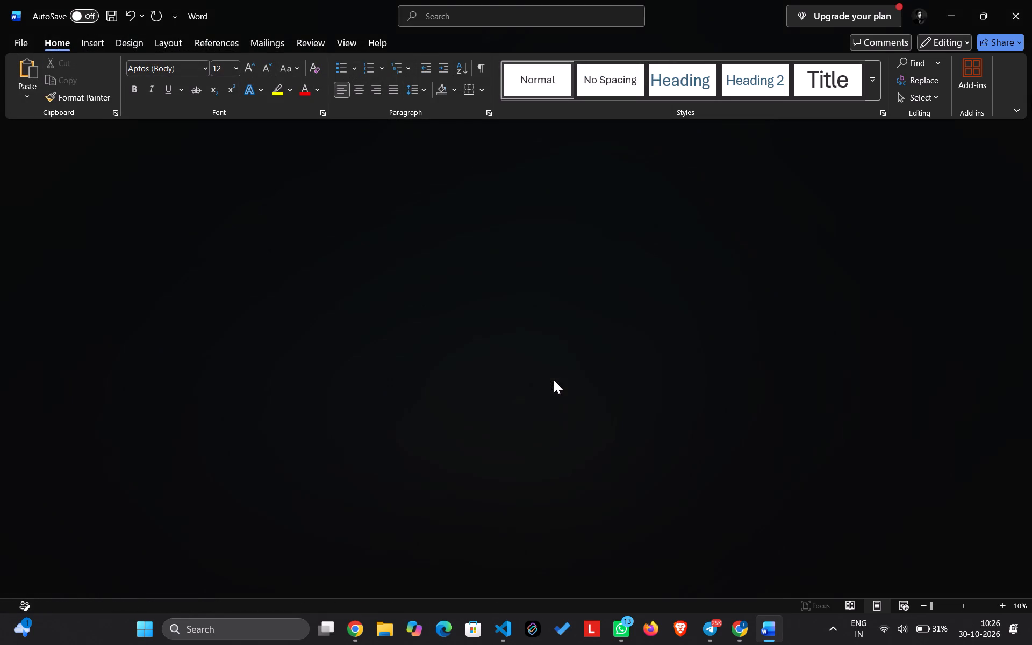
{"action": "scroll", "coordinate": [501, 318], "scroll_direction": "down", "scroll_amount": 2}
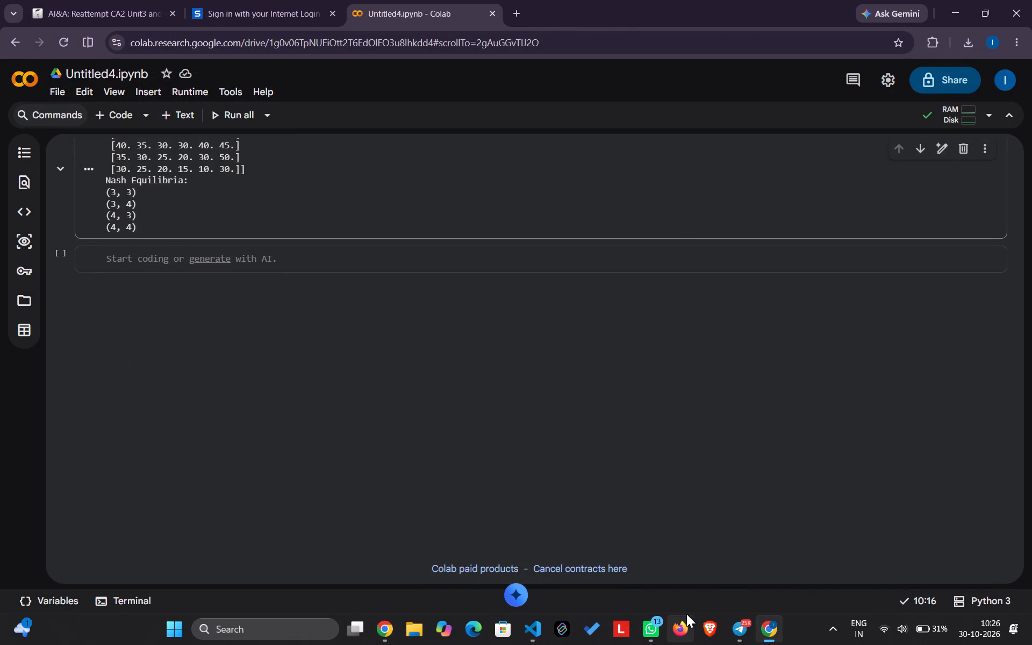
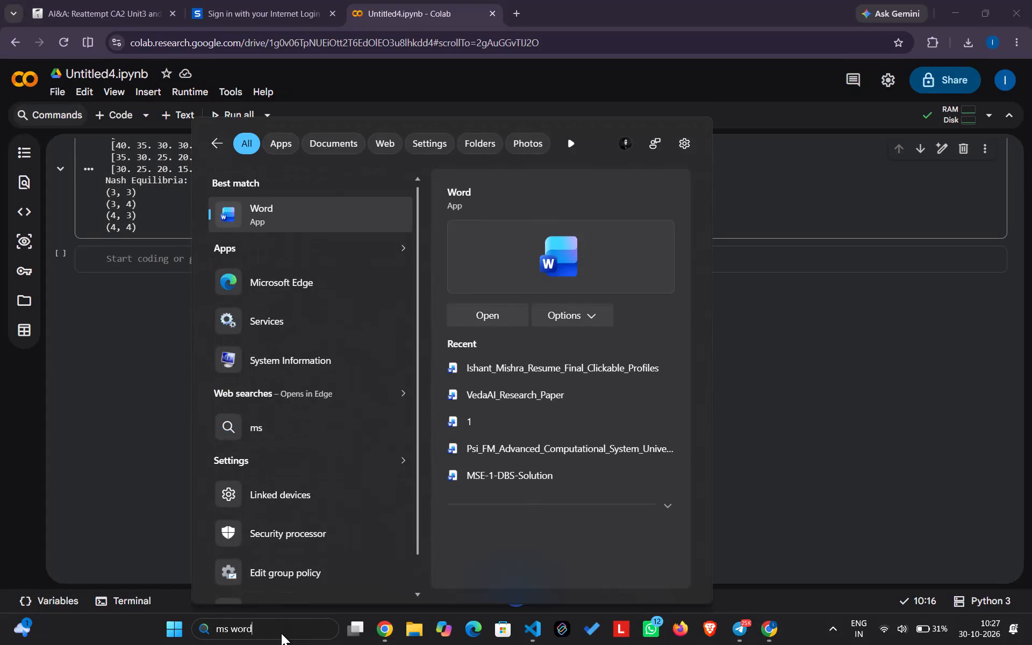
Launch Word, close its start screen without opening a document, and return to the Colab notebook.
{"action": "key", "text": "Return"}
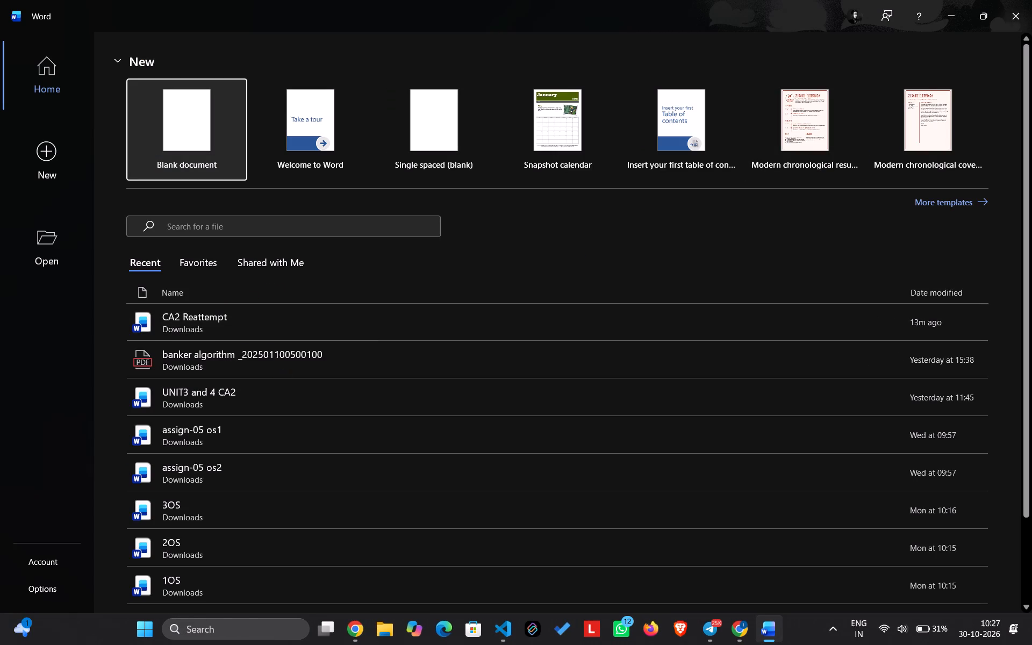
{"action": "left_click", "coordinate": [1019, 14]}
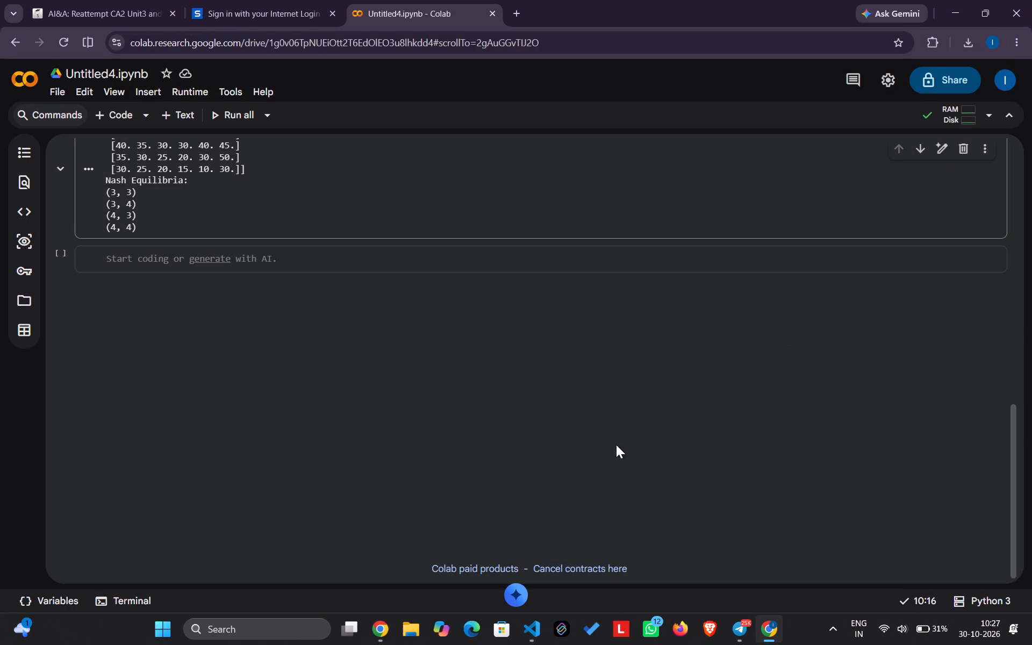
Recheck the Colab notebook's payoff matrix output and switch to the Reattempt CA2 Unit3 and Unit4 assignment page on the university LMS.
{"action": "scroll", "coordinate": [616, 445], "scroll_direction": "up", "scroll_amount": 3}
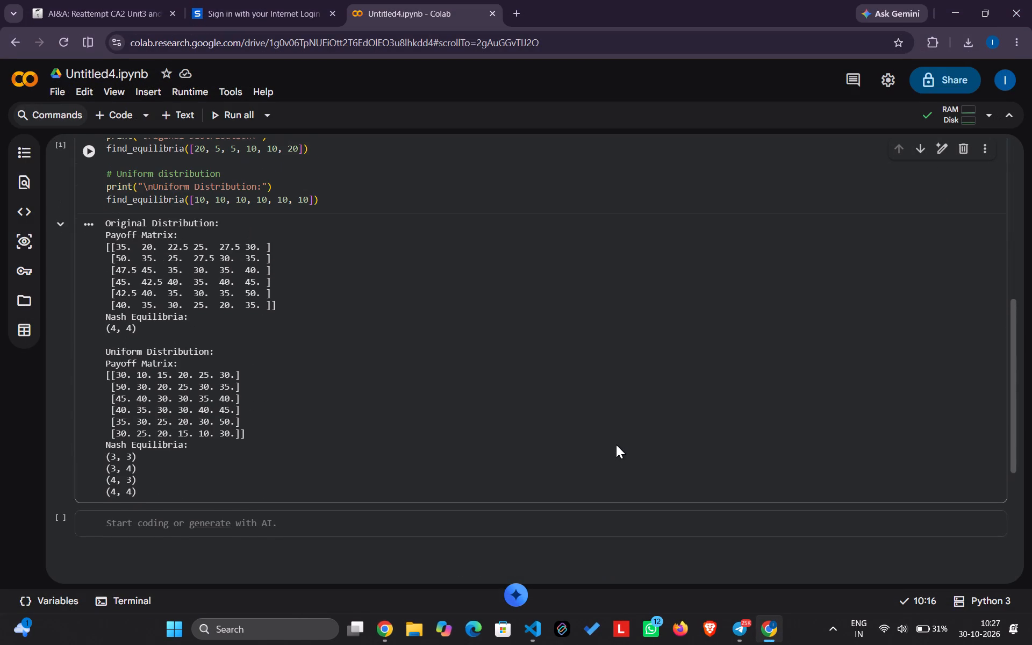
{"action": "scroll", "coordinate": [616, 445], "scroll_direction": "up", "scroll_amount": 1}
{"action": "left_click", "coordinate": [761, 626]}
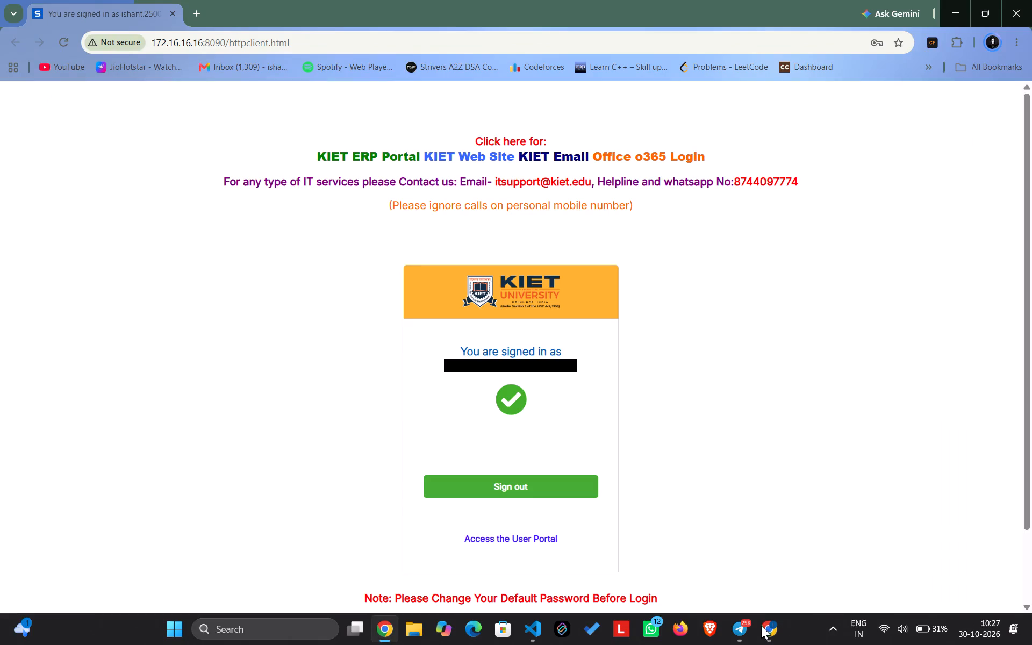
{"action": "left_click", "coordinate": [761, 626]}
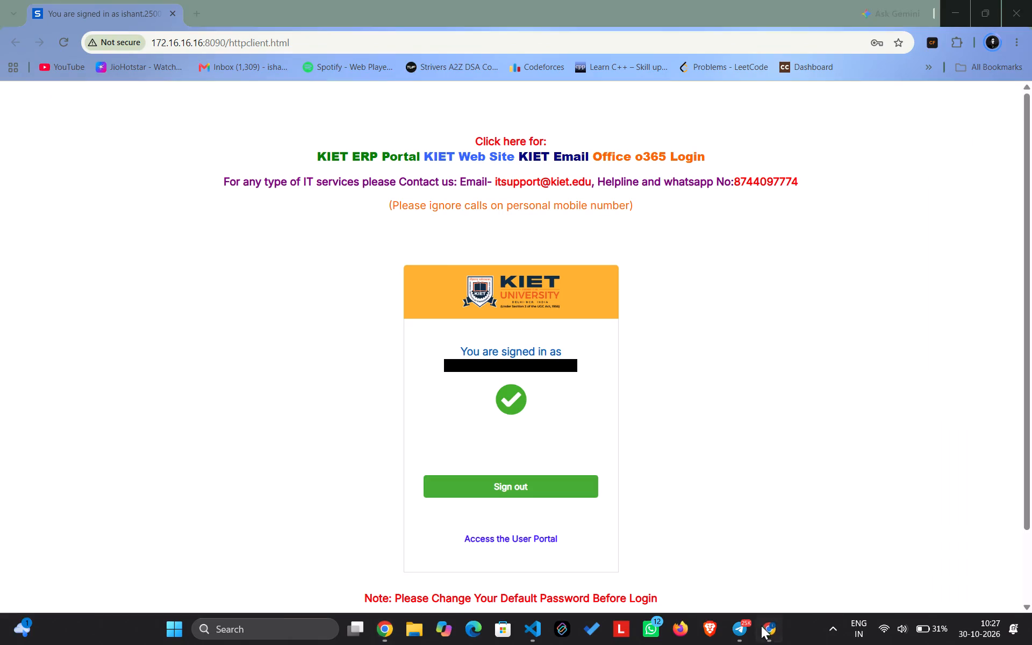
{"action": "left_click", "coordinate": [761, 626]}
{"action": "left_click", "coordinate": [761, 626]}
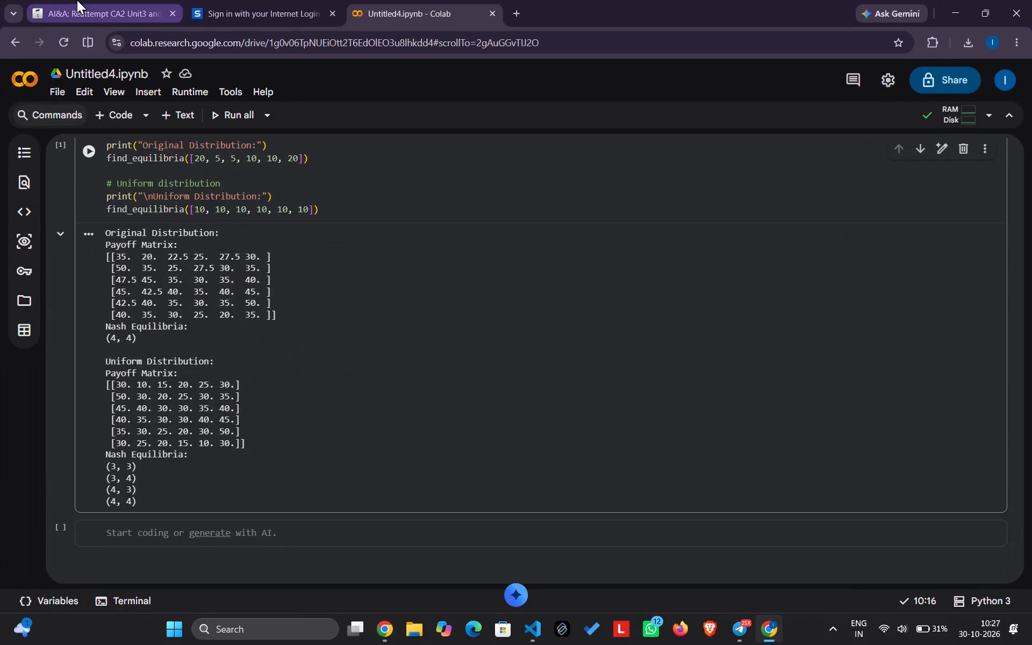
{"action": "left_click", "coordinate": [77, 0]}
{"action": "left_click", "coordinate": [472, 365]}
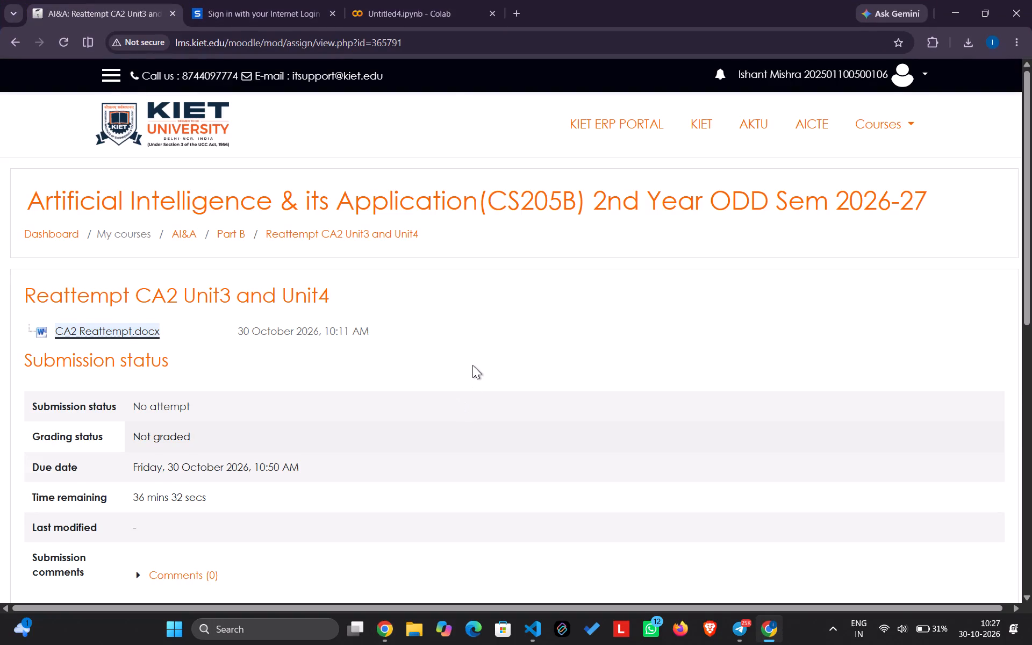
Start adding a new submission to the Reattempt CA2 Unit3 and Unit4 assignment.
{"action": "scroll", "coordinate": [472, 365], "scroll_direction": "down", "scroll_amount": 2}
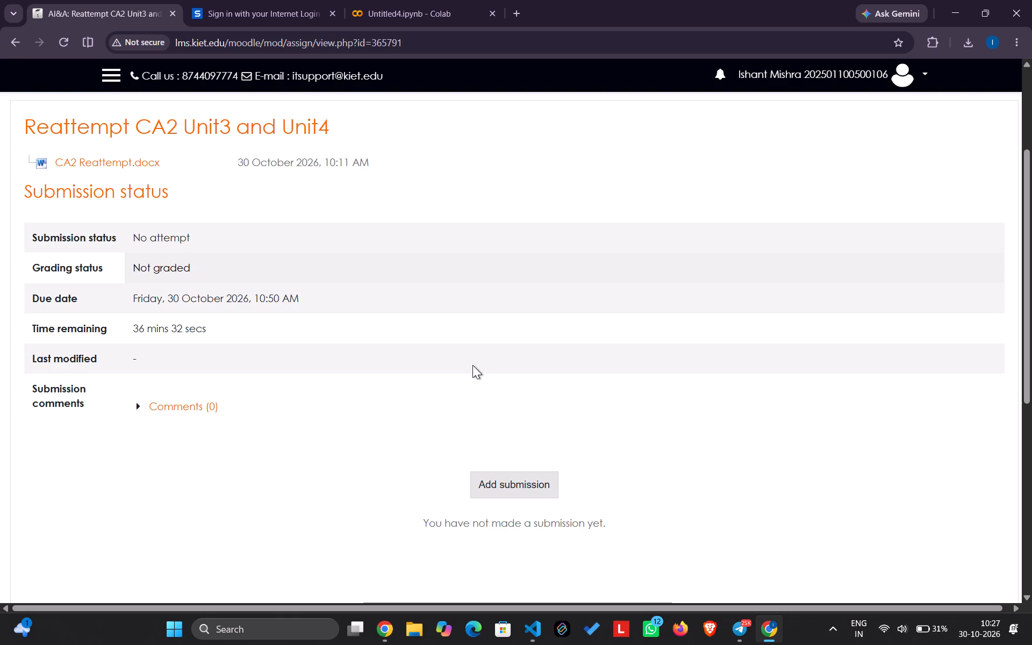
{"action": "left_click", "coordinate": [508, 496]}
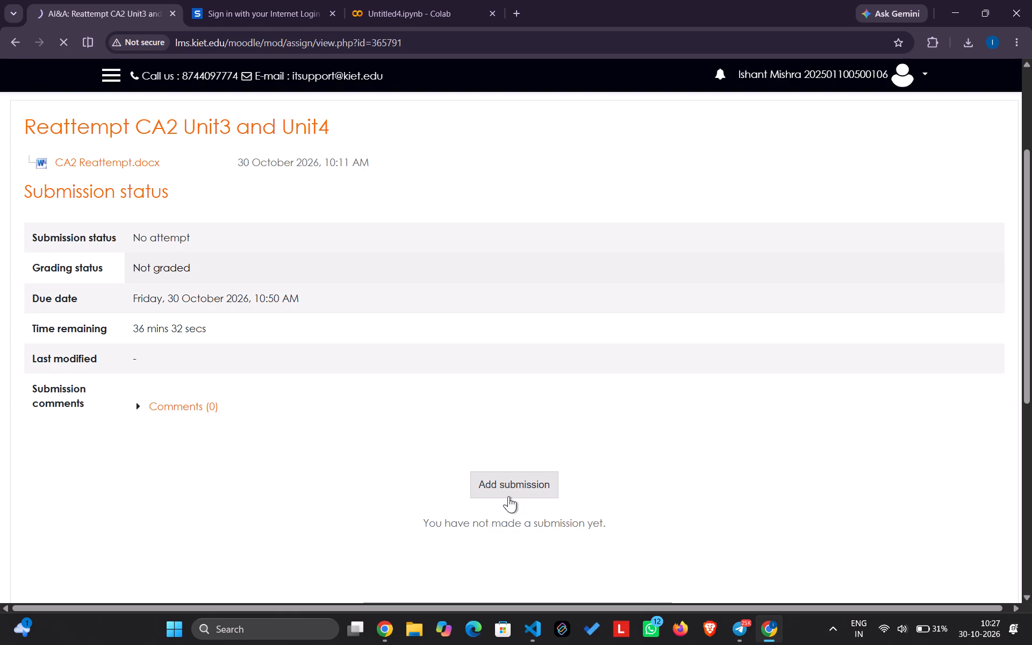
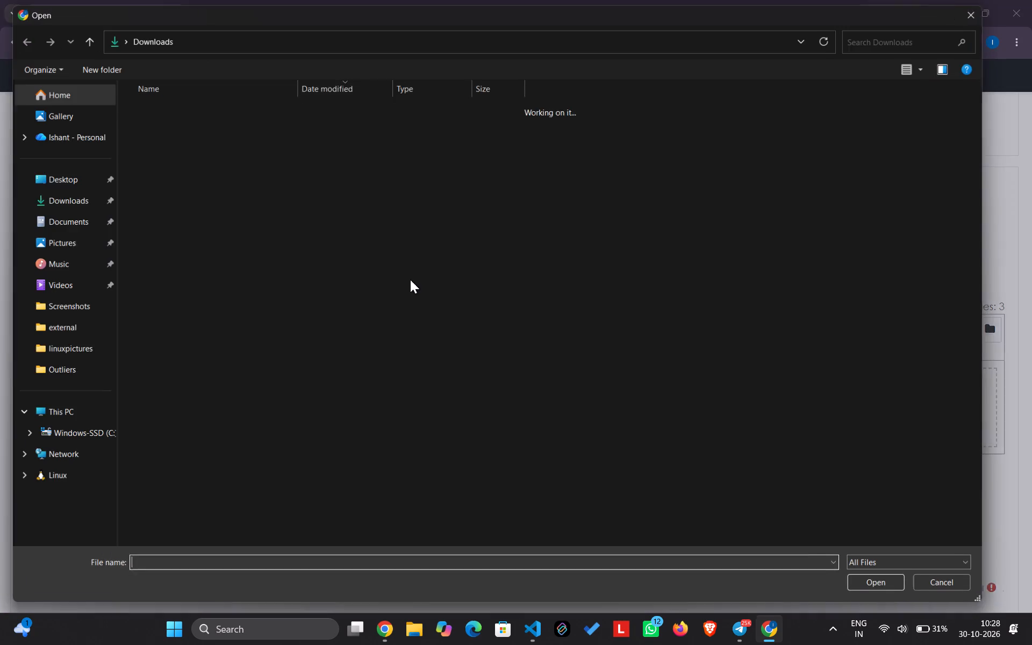
Upload the exported ca2_ai PDF from Downloads to the assignment's file submissions and save the submission.
{"action": "left_click", "coordinate": [197, 123]}
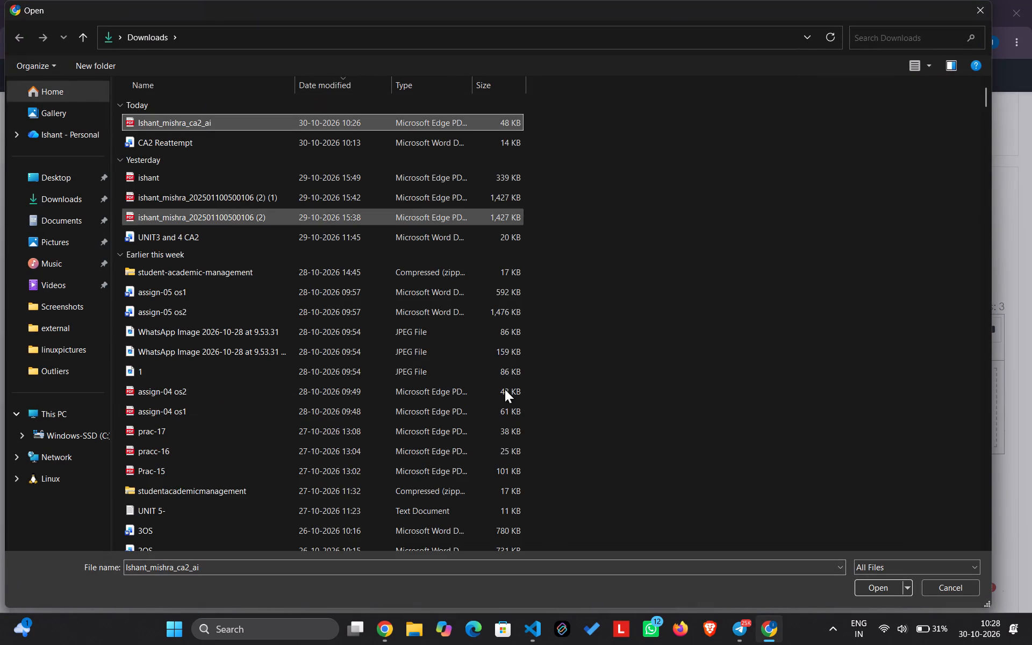
{"action": "left_click", "coordinate": [872, 586]}
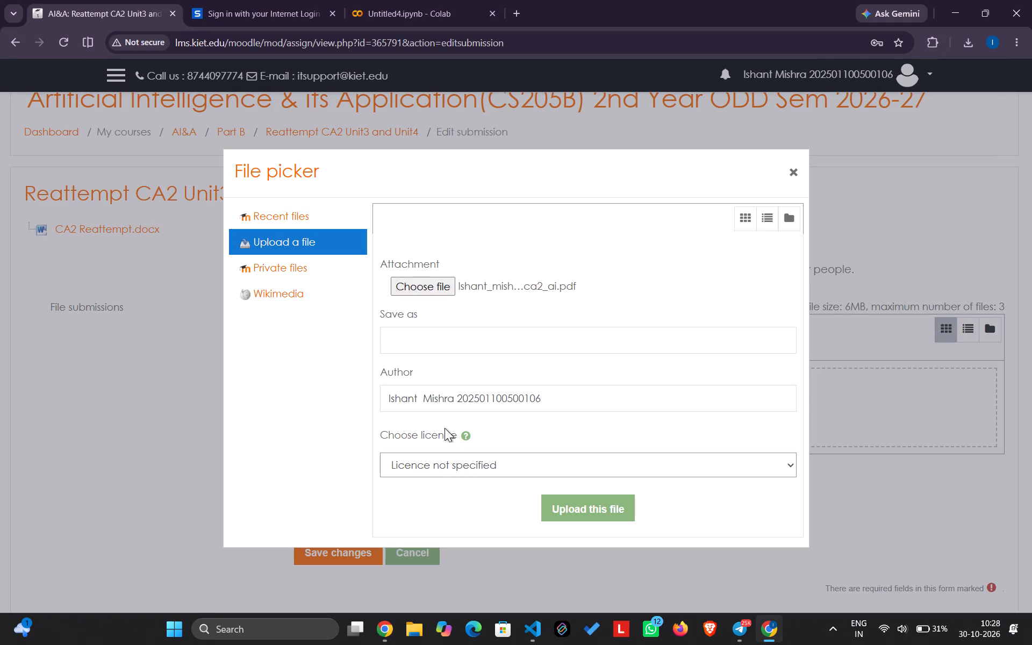
{"action": "left_click", "coordinate": [598, 504]}
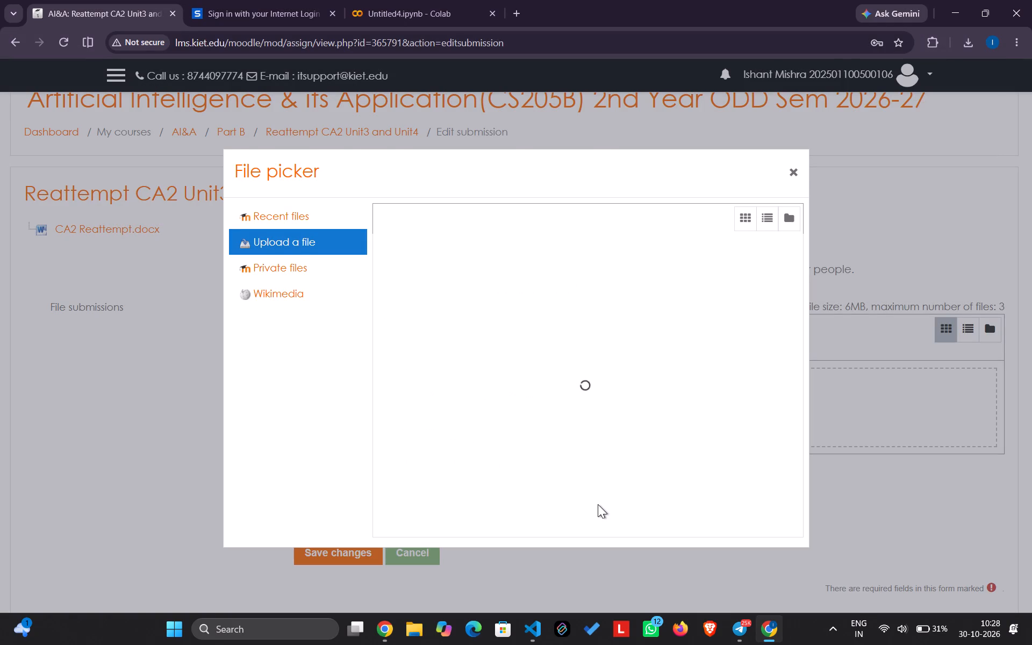
{"action": "left_click", "coordinate": [349, 554]}
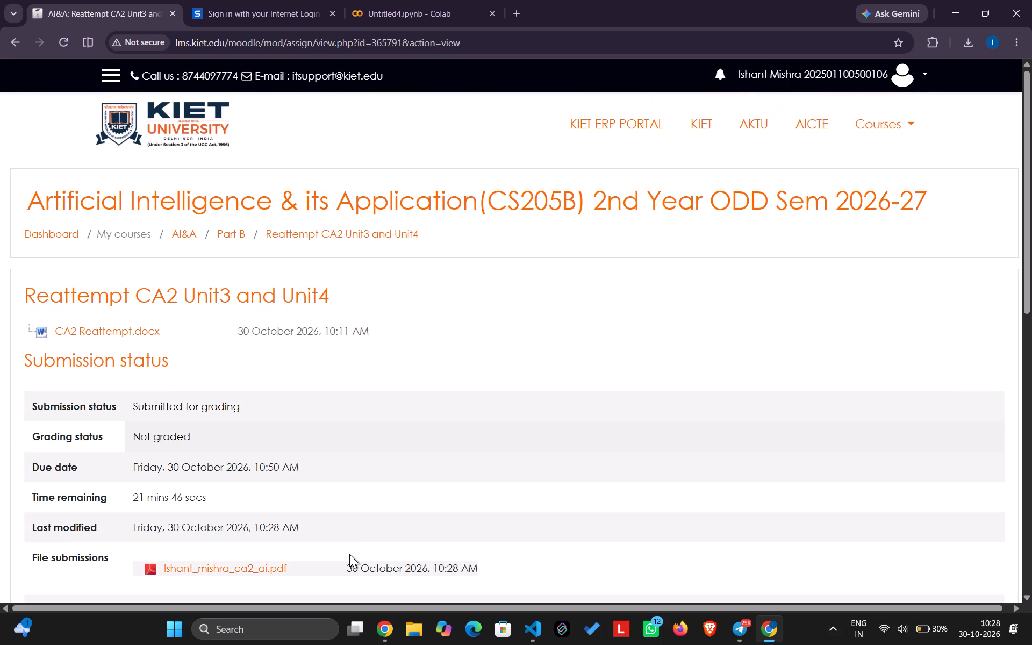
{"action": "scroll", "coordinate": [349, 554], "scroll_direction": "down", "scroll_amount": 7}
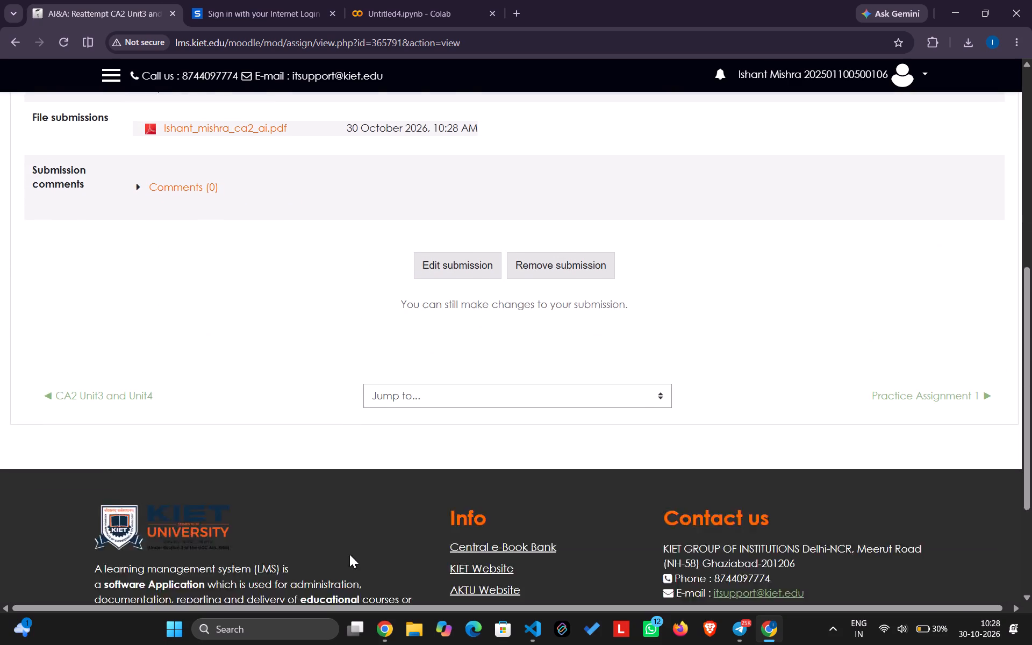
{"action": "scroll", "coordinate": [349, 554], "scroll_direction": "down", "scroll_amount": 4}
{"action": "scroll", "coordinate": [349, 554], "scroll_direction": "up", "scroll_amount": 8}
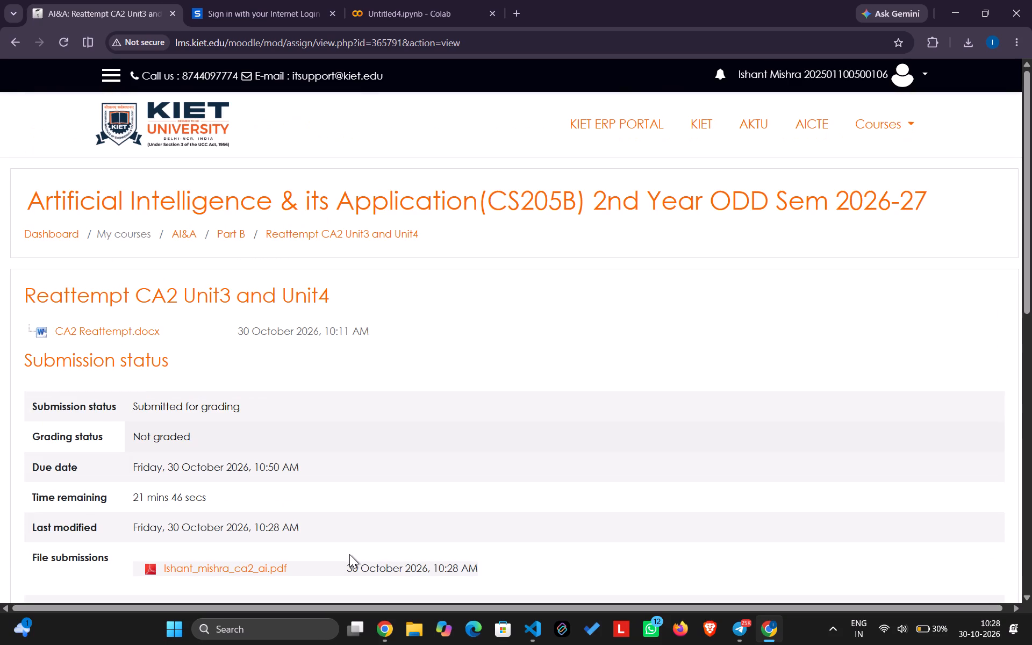